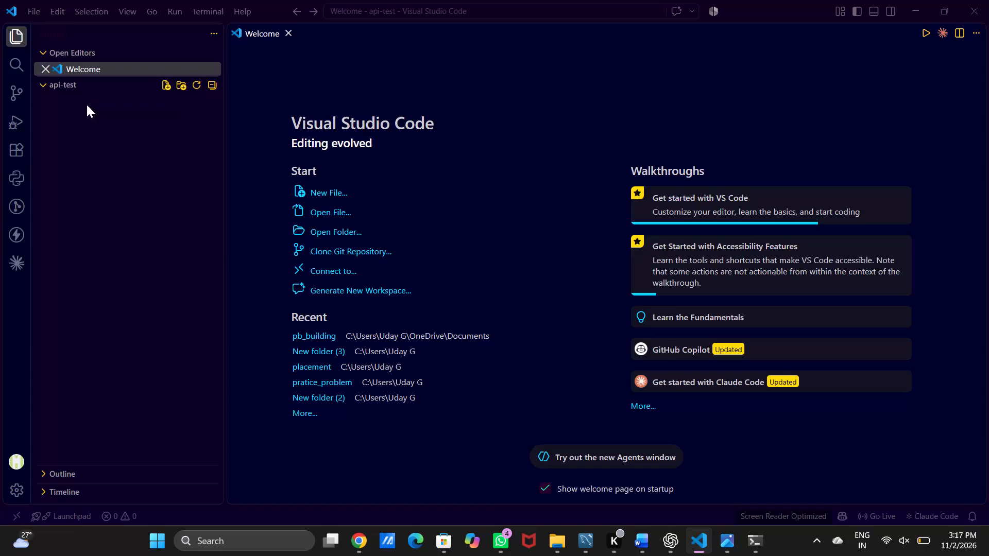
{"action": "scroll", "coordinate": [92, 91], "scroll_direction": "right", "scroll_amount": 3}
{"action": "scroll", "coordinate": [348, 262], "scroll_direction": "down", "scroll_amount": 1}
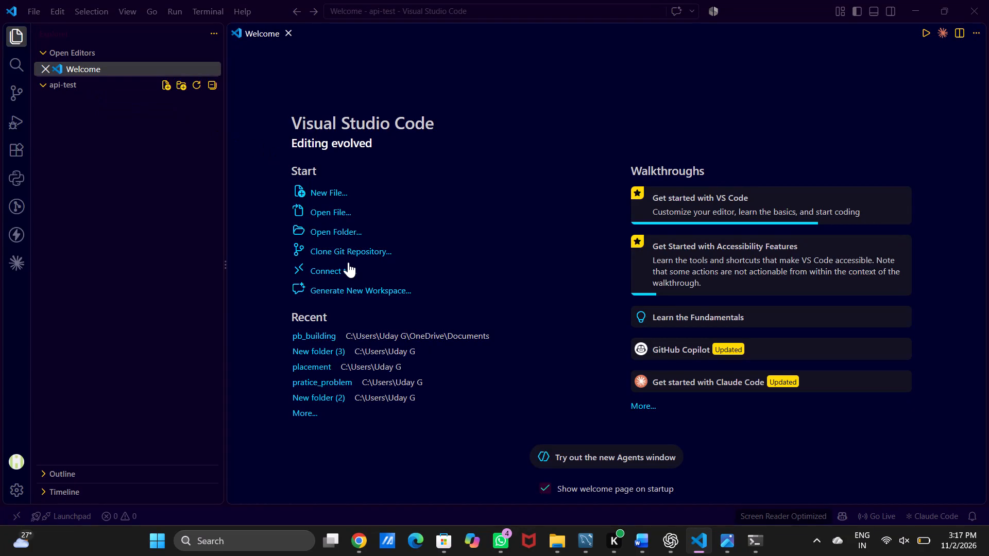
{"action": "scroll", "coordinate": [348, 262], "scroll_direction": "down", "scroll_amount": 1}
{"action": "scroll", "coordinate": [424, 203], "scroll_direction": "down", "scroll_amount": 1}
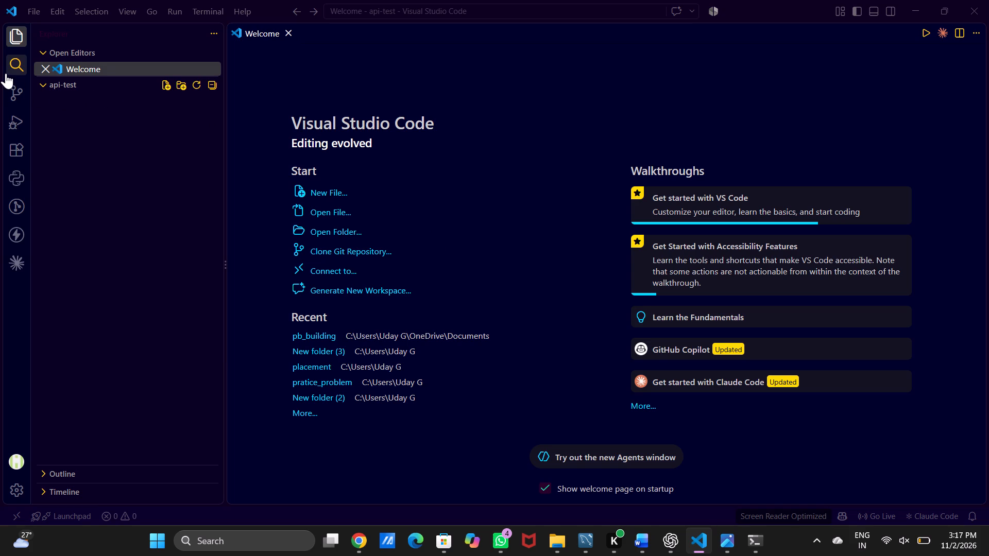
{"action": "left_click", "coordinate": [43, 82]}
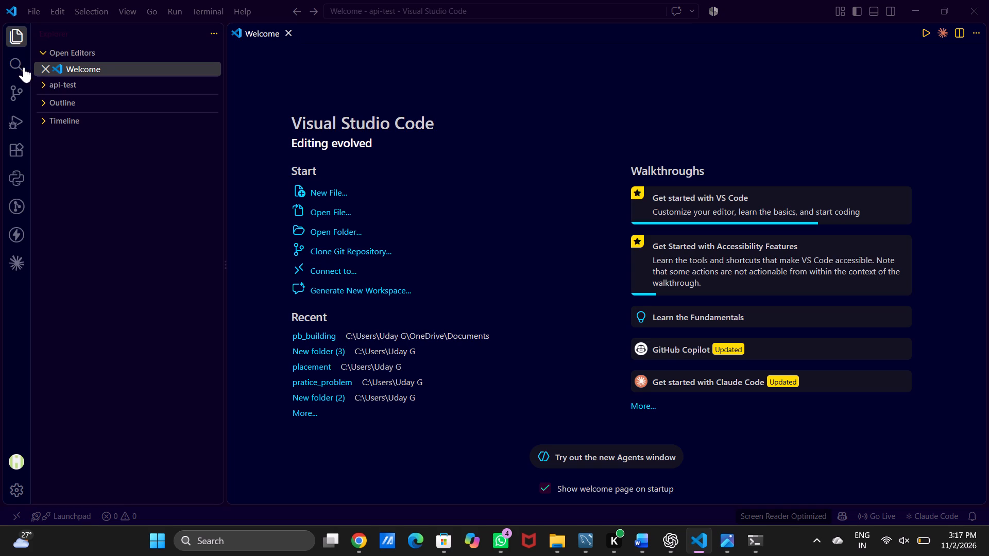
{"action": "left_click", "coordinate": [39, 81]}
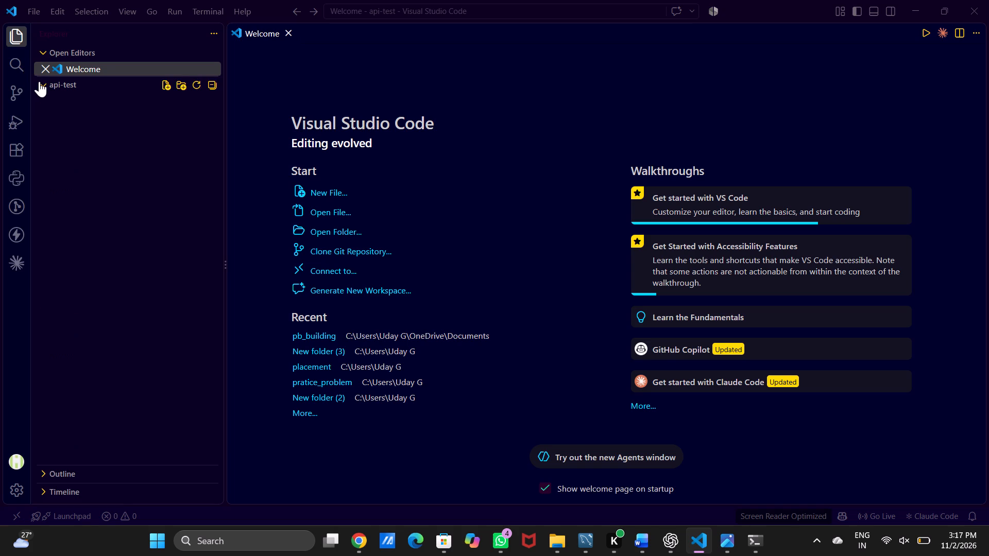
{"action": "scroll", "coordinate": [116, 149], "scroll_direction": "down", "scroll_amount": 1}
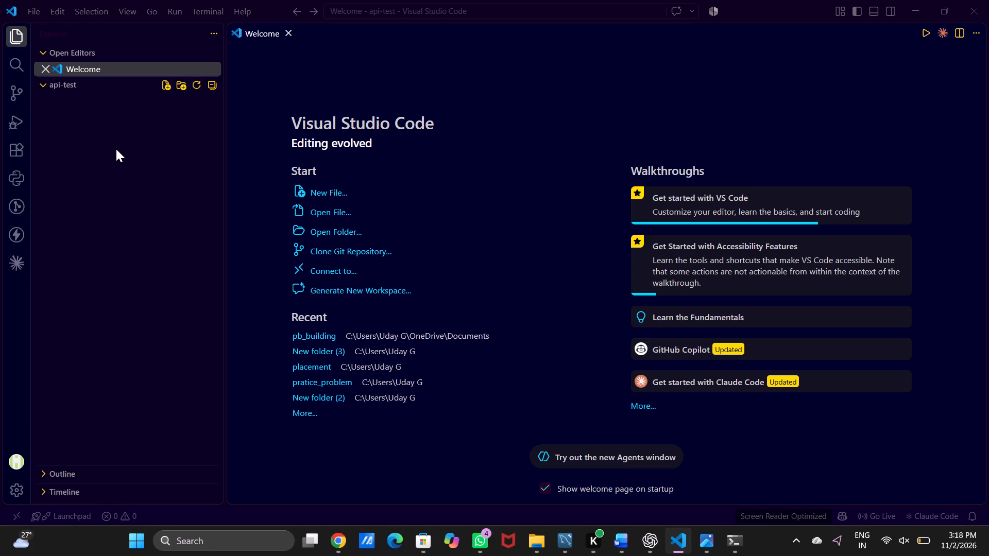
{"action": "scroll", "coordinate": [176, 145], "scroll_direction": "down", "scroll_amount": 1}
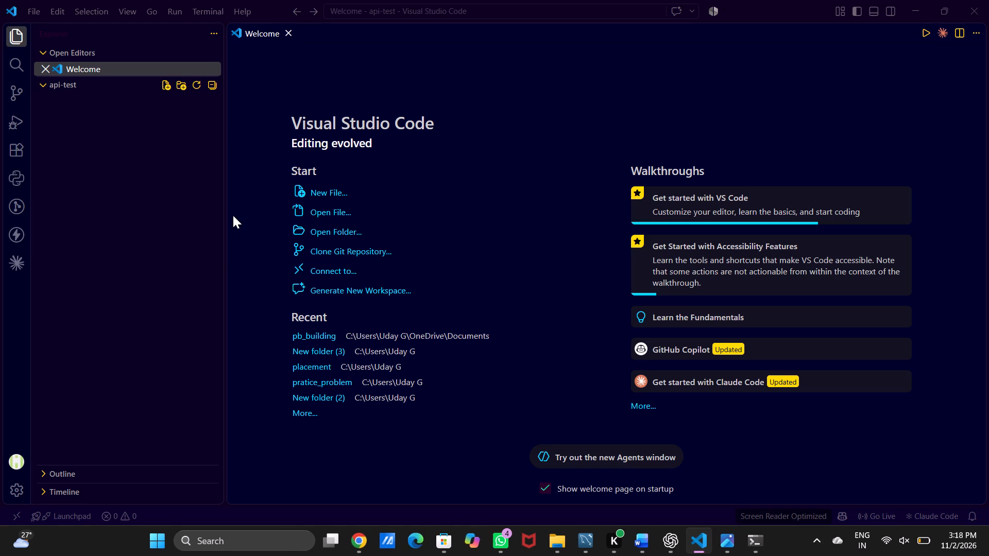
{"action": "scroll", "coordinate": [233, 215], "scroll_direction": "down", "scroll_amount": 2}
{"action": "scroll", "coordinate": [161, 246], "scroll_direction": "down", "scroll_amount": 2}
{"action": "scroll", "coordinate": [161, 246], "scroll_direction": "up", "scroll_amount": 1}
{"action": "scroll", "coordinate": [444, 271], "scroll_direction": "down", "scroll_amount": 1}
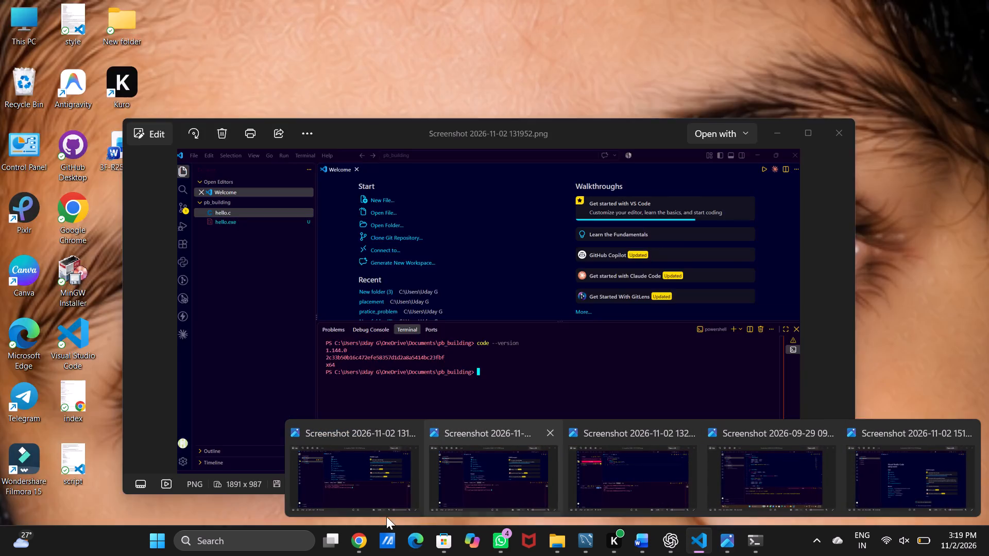
Switch to Google Chrome, retry loading the open Assignment 2 page, and close its tab.
{"action": "left_click", "coordinate": [359, 542]}
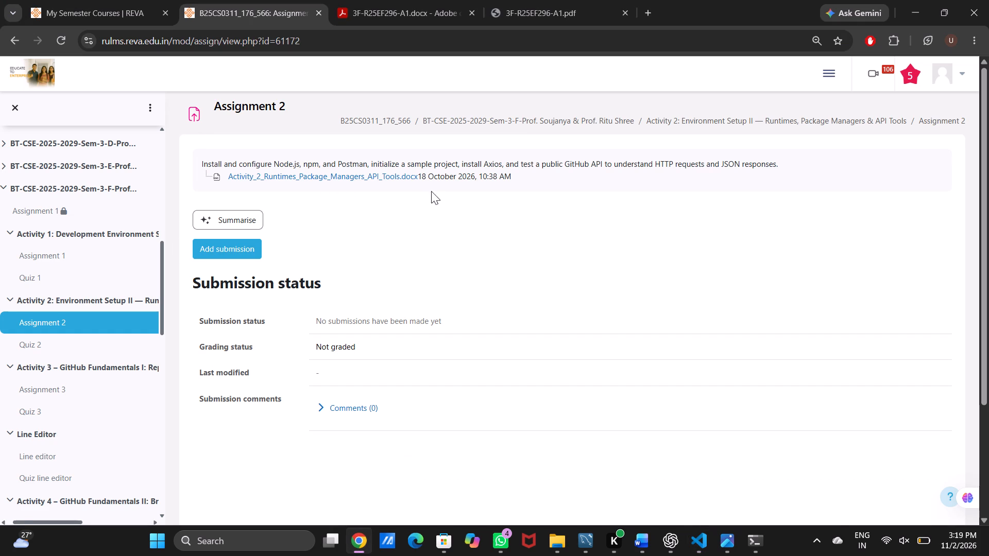
{"action": "left_click", "coordinate": [62, 42]}
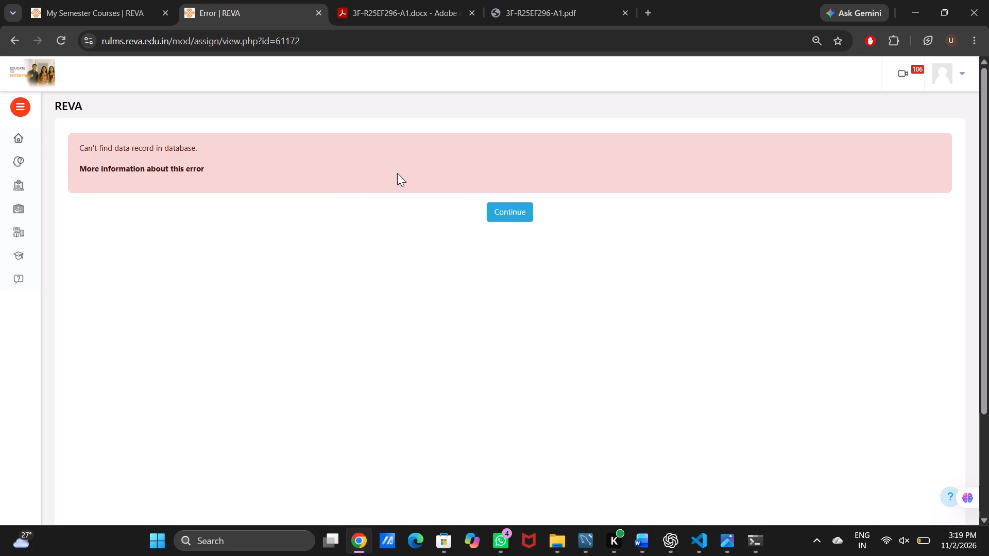
{"action": "left_click", "coordinate": [506, 205]}
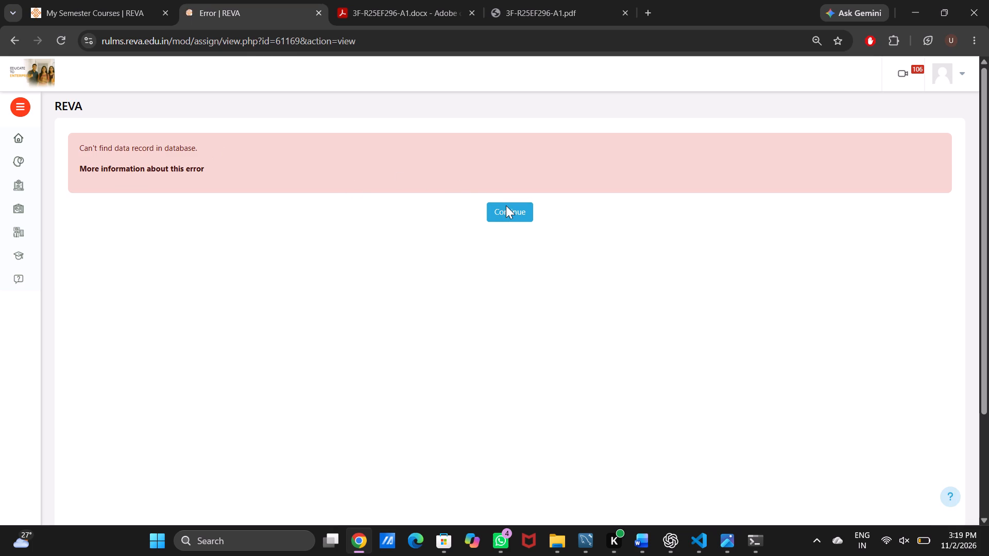
{"action": "left_click", "coordinate": [506, 205]}
{"action": "left_click", "coordinate": [319, 12]}
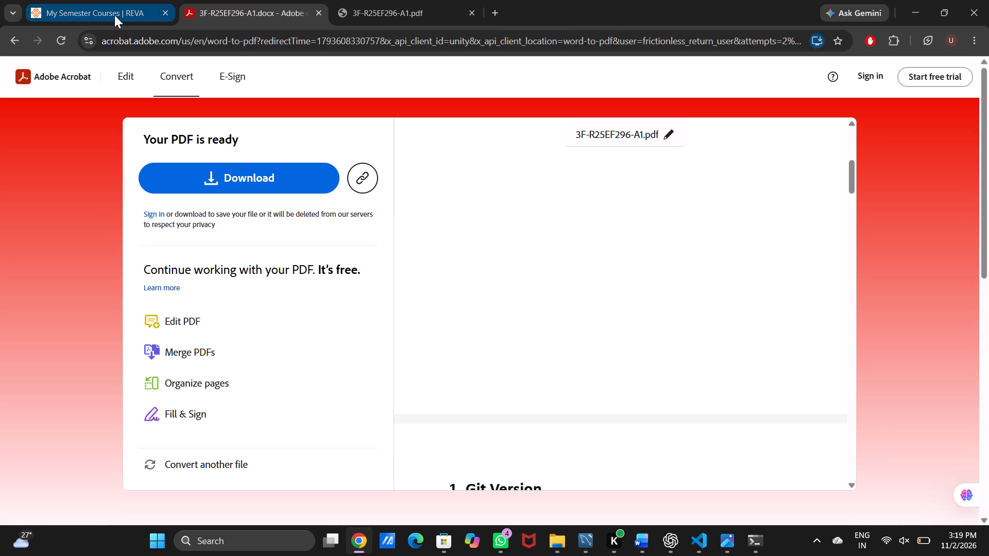
Open the Portfolio Building course from the My Semester Courses list.
{"action": "left_click", "coordinate": [114, 15]}
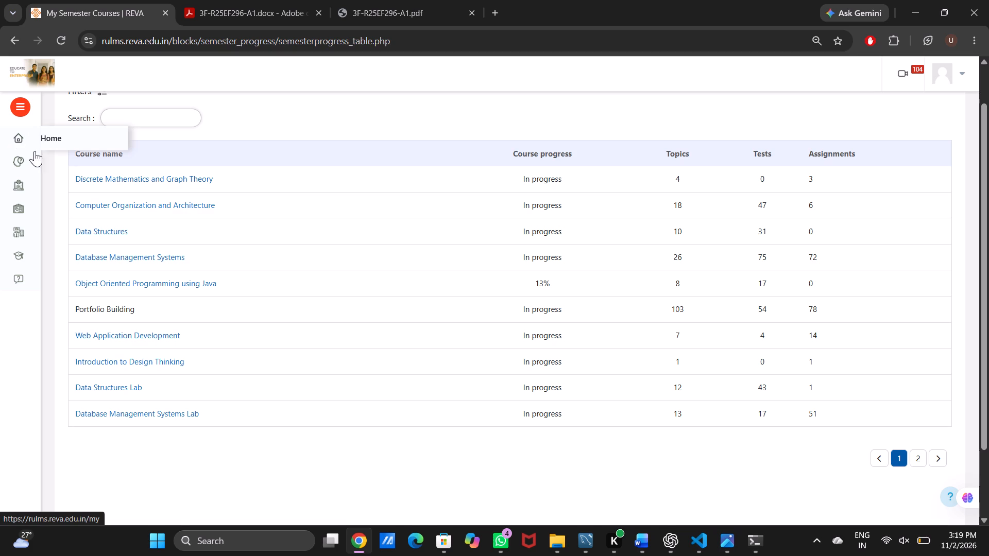
{"action": "left_click", "coordinate": [116, 300]}
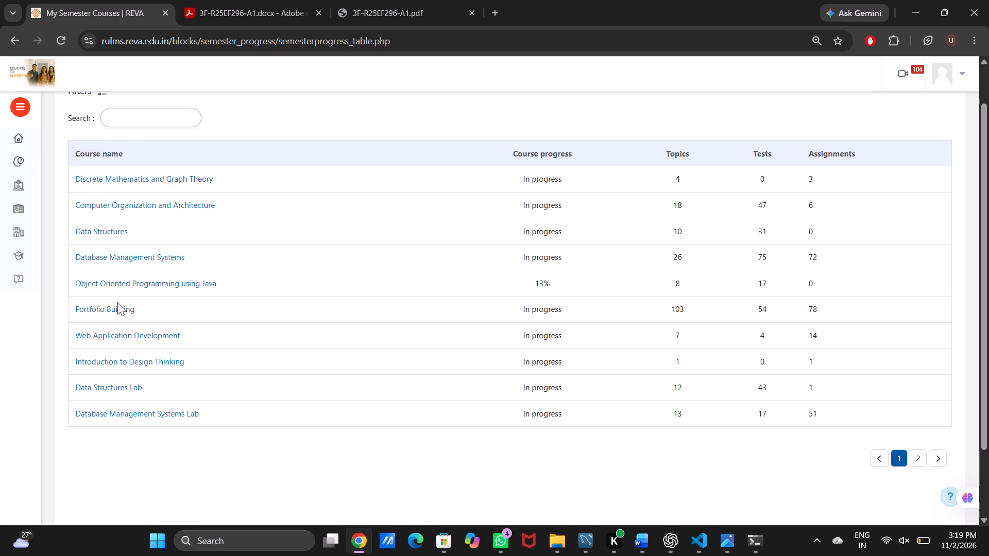
{"action": "left_click", "coordinate": [117, 307]}
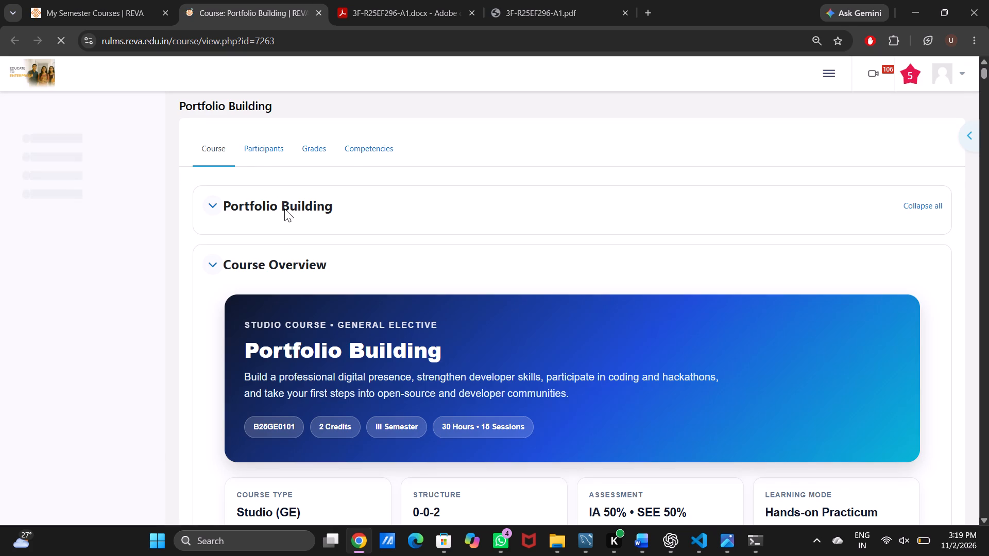
Open Assignment 1 on the development environment under Activity 1 of the BT-CSE-2025-2029-Sem-3-F section in the course index.
{"action": "scroll", "coordinate": [284, 208], "scroll_direction": "down", "scroll_amount": 6}
{"action": "left_click", "coordinate": [284, 208]}
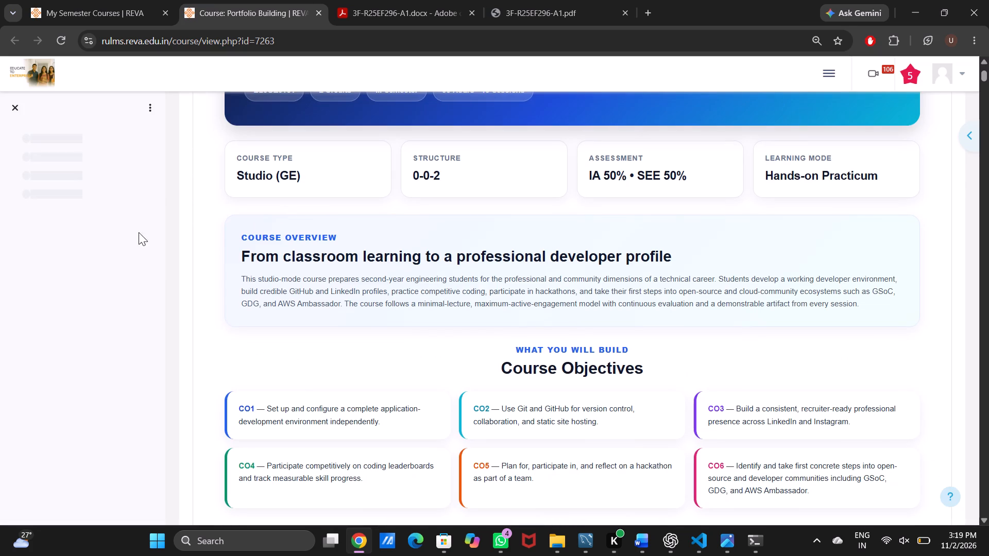
{"action": "scroll", "coordinate": [127, 233], "scroll_direction": "down", "scroll_amount": 7}
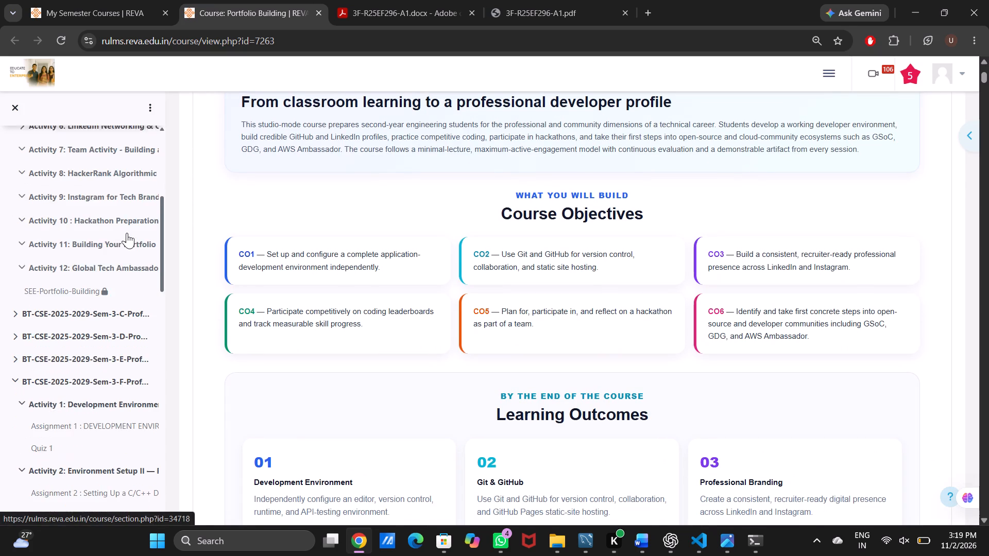
{"action": "scroll", "coordinate": [127, 233], "scroll_direction": "down", "scroll_amount": 2}
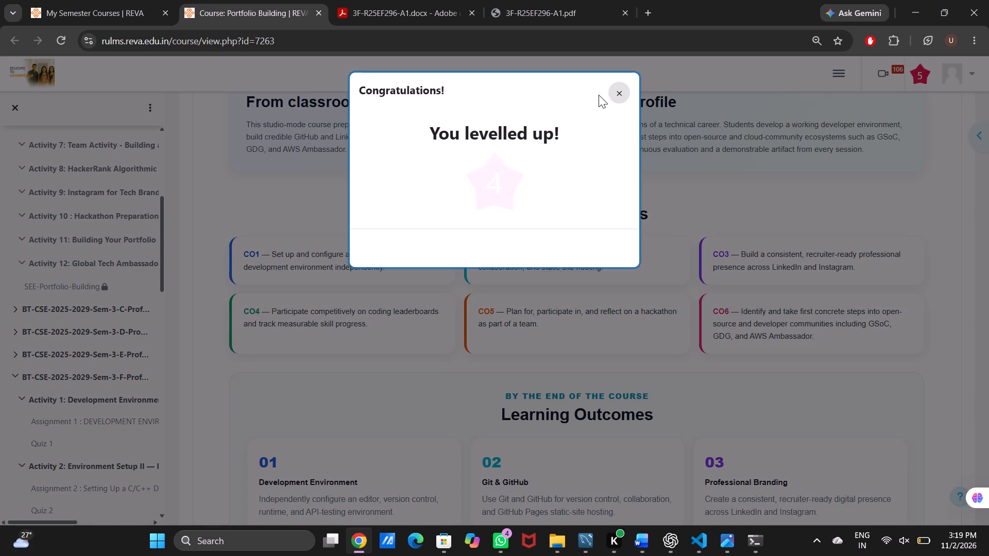
{"action": "left_click", "coordinate": [624, 94]}
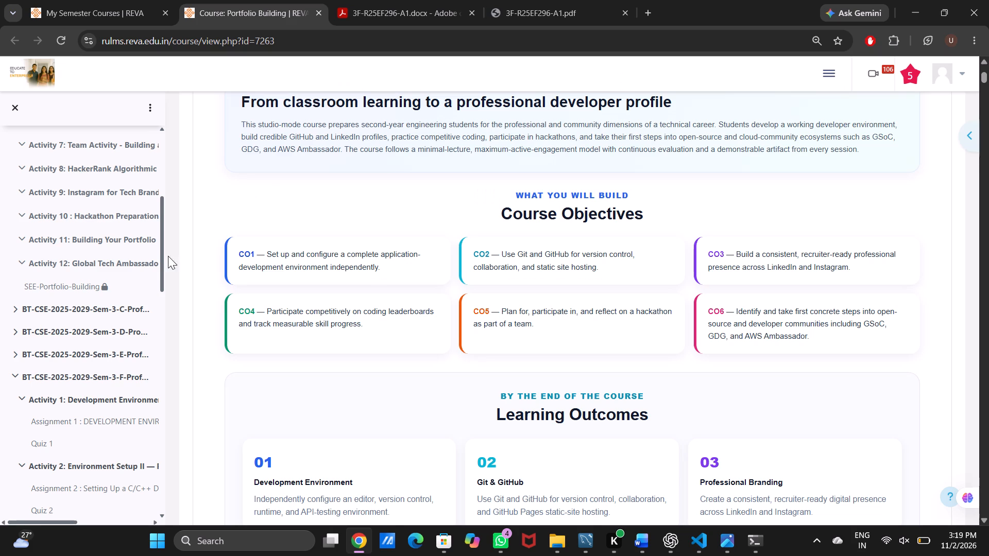
{"action": "scroll", "coordinate": [65, 359], "scroll_direction": "down", "scroll_amount": 3}
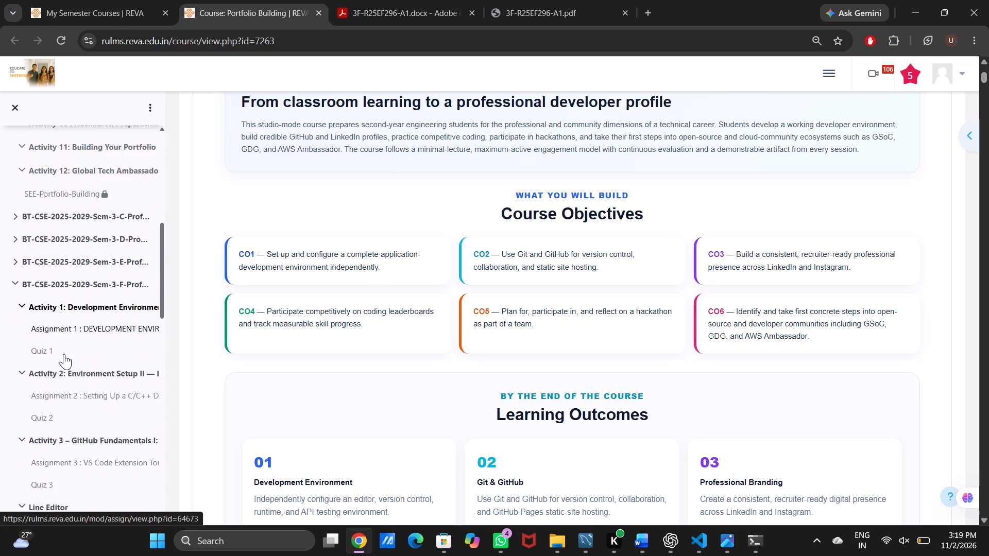
{"action": "scroll", "coordinate": [64, 354], "scroll_direction": "down", "scroll_amount": 1}
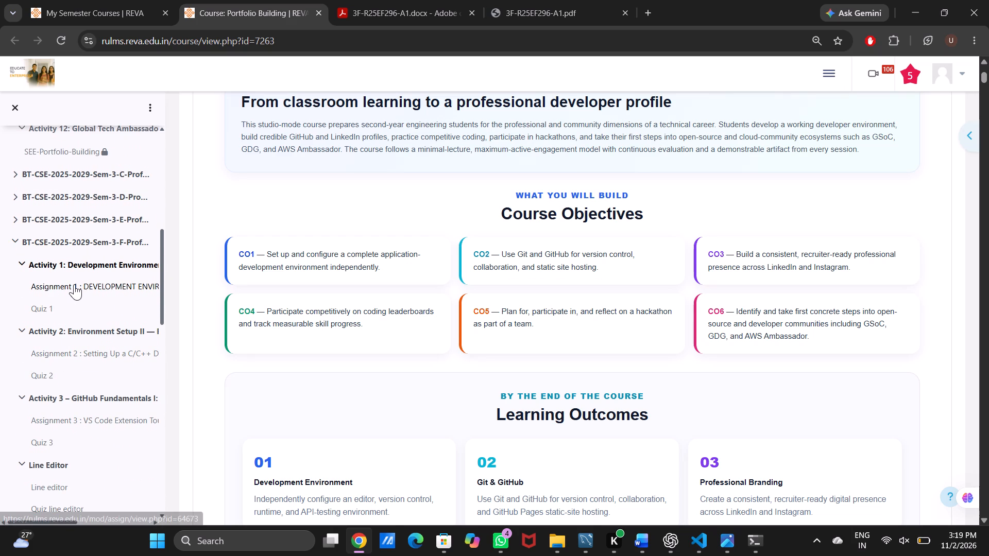
{"action": "left_click", "coordinate": [74, 284]}
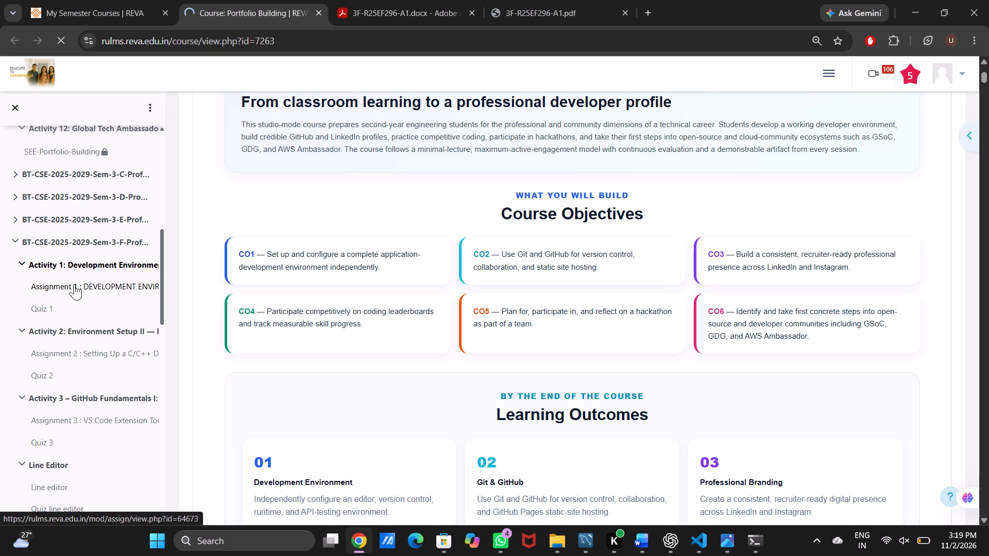
Read through the Assignment 1 instructions down to the completion criteria, attached document and submission status.
{"action": "scroll", "coordinate": [395, 296], "scroll_direction": "down", "scroll_amount": 4}
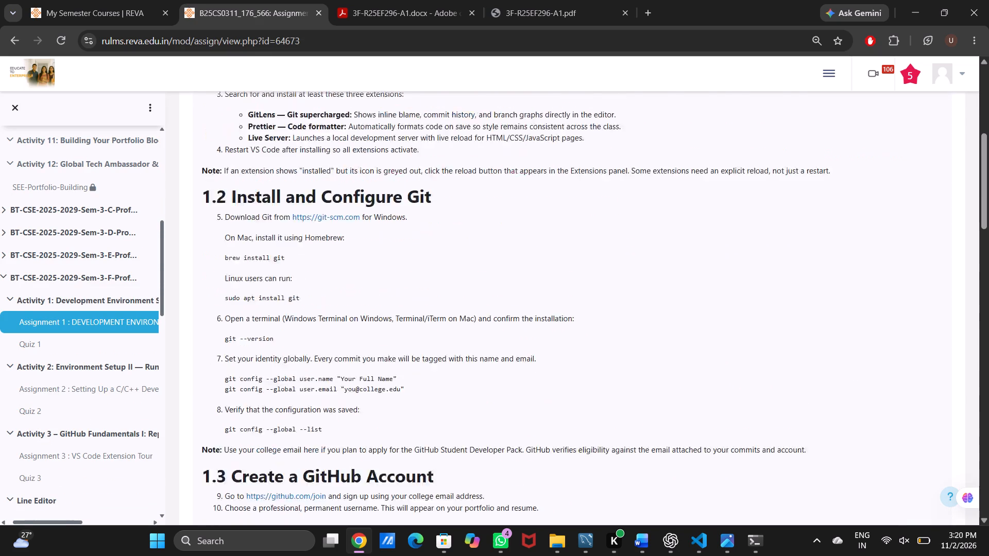
{"action": "scroll", "coordinate": [395, 296], "scroll_direction": "down", "scroll_amount": 3}
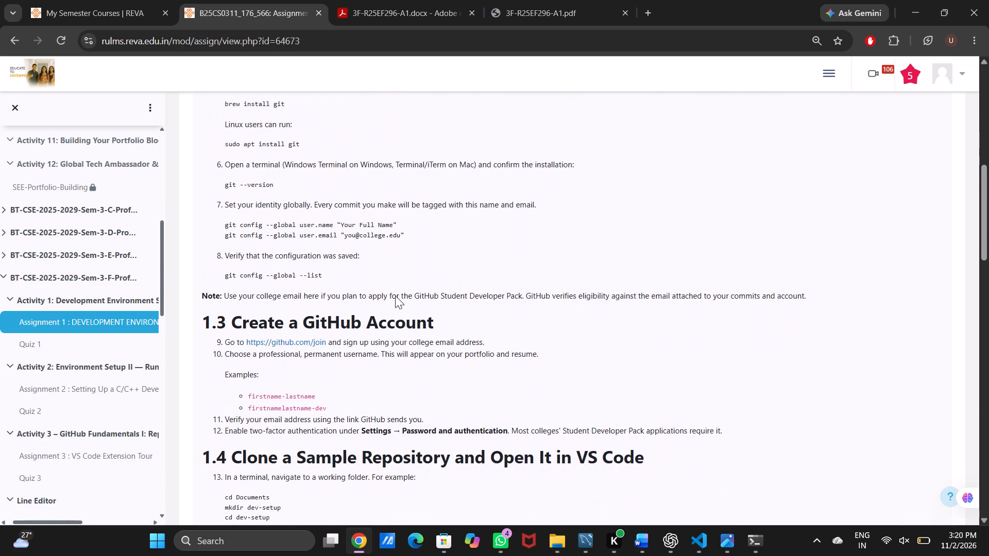
{"action": "scroll", "coordinate": [395, 296], "scroll_direction": "down", "scroll_amount": 5}
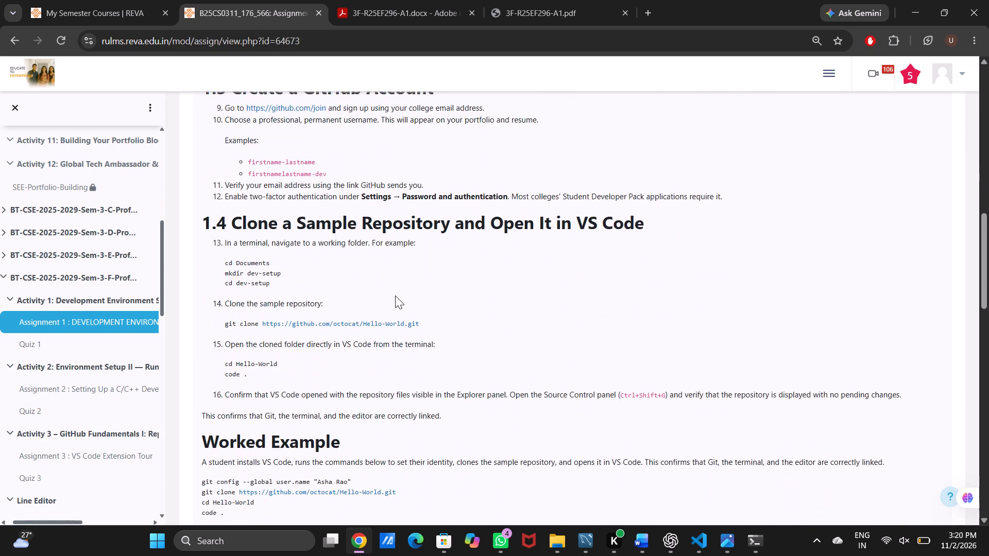
{"action": "scroll", "coordinate": [395, 296], "scroll_direction": "down", "scroll_amount": 6}
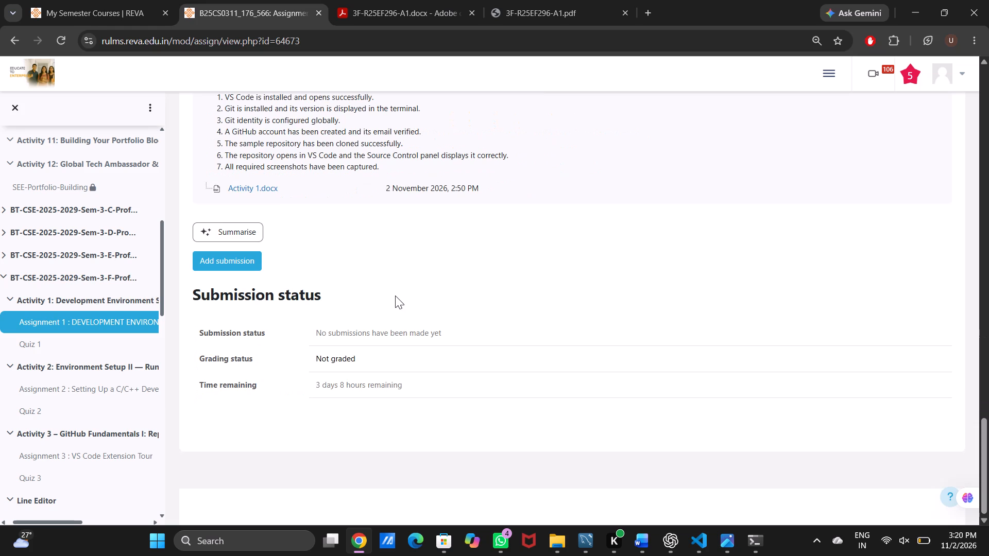
{"action": "scroll", "coordinate": [395, 296], "scroll_direction": "down", "scroll_amount": 1}
{"action": "scroll", "coordinate": [377, 351], "scroll_direction": "down", "scroll_amount": 1}
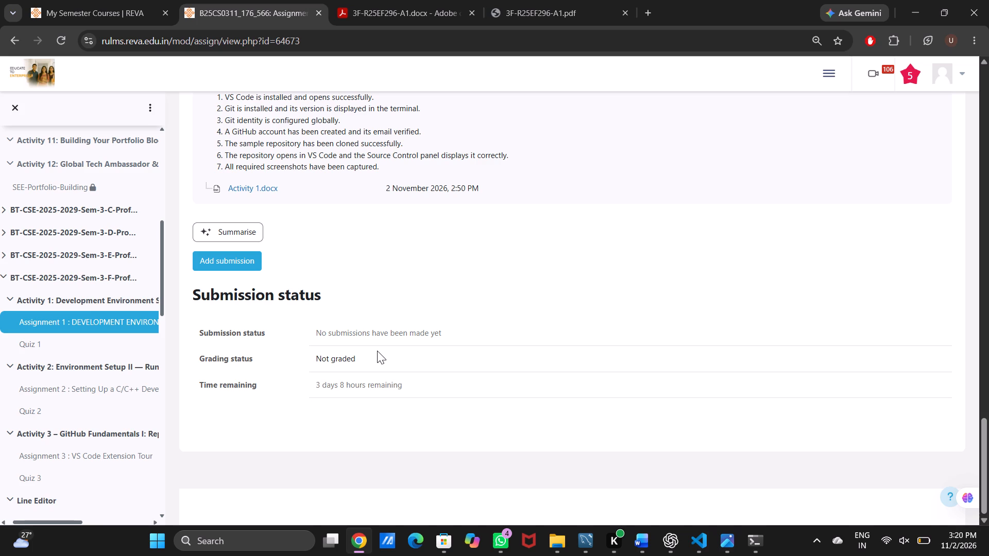
Open Assignment 2 on setting up a C/C++ development environment and look through its instructions down to the submission status.
{"action": "left_click", "coordinate": [86, 387]}
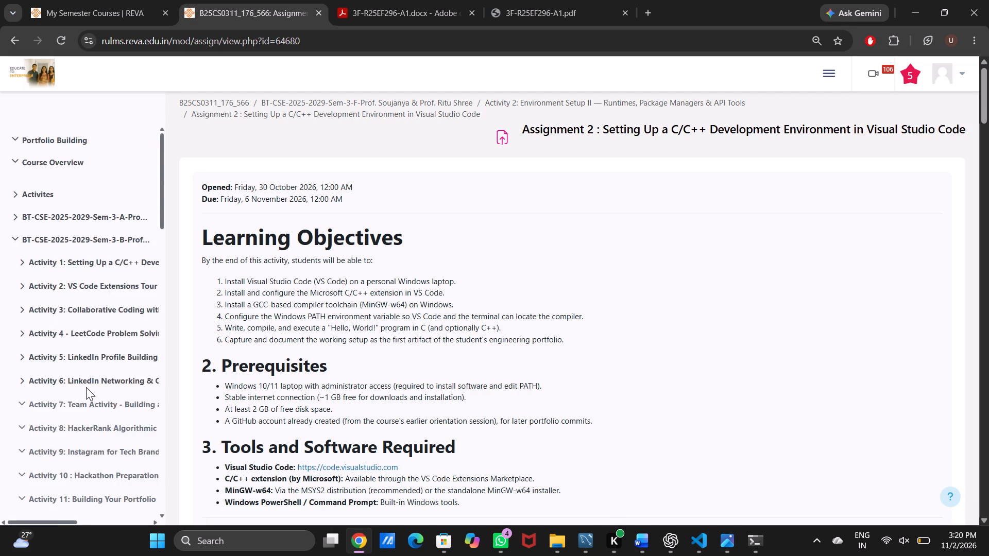
{"action": "scroll", "coordinate": [359, 307], "scroll_direction": "down", "scroll_amount": 8}
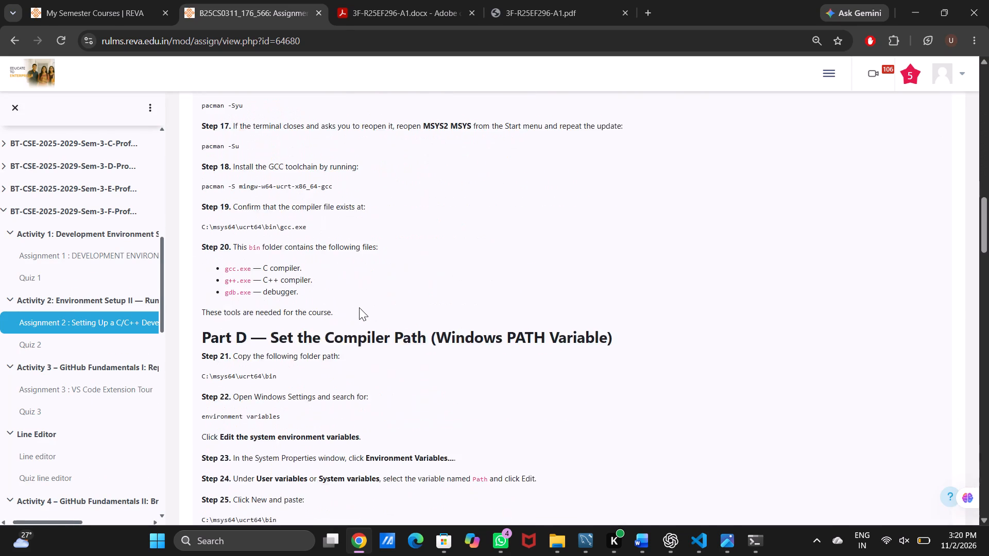
{"action": "scroll", "coordinate": [359, 307], "scroll_direction": "down", "scroll_amount": 10}
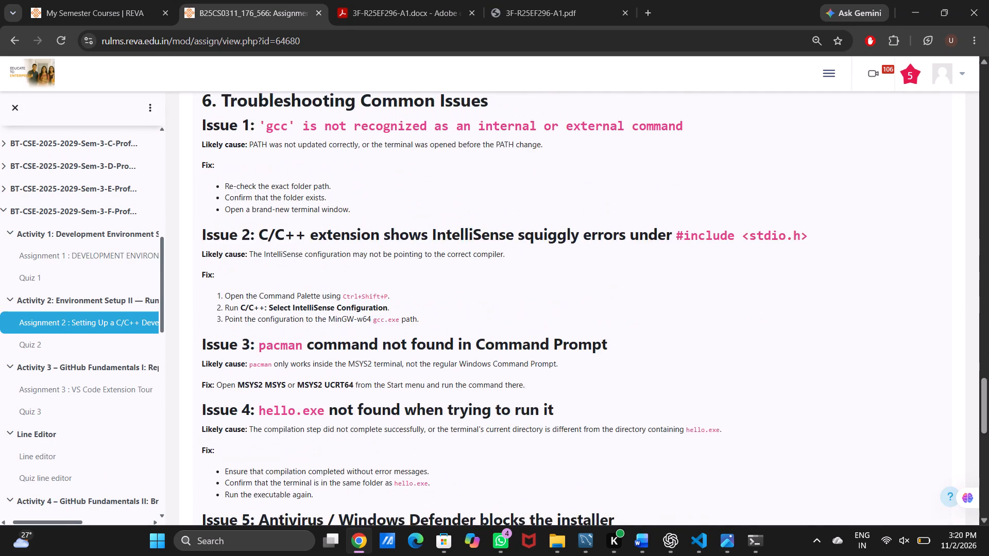
{"action": "scroll", "coordinate": [359, 307], "scroll_direction": "down", "scroll_amount": 6}
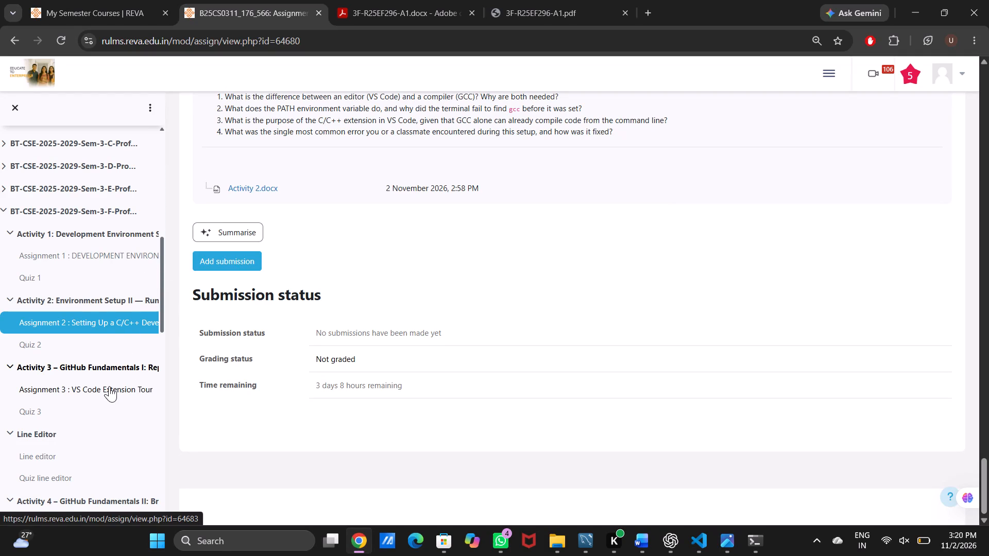
Open Quiz 1 and Quiz 2 of the Sem-3-F section in turn to check their attempt and grade pages.
{"action": "scroll", "coordinate": [105, 334], "scroll_direction": "down", "scroll_amount": 2}
{"action": "scroll", "coordinate": [100, 317], "scroll_direction": "up", "scroll_amount": 1}
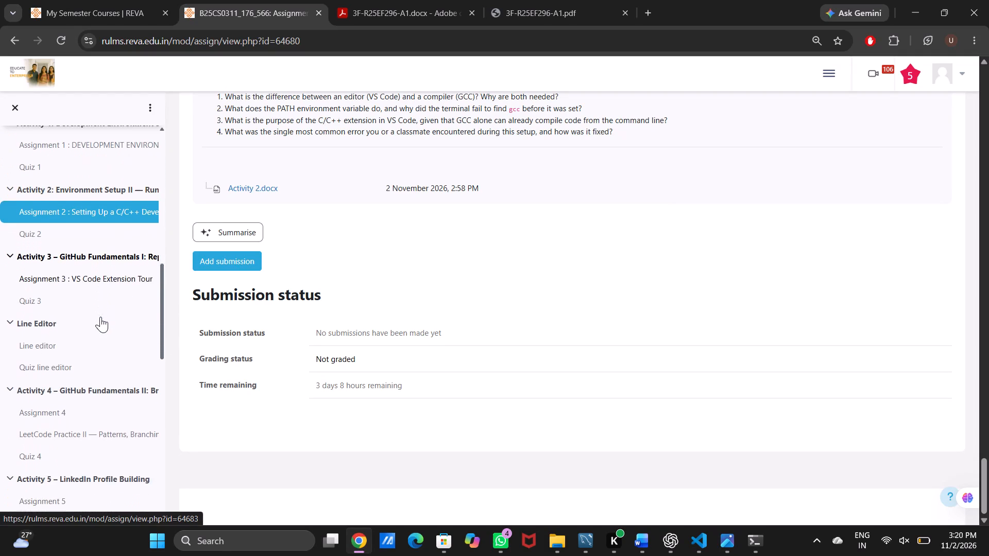
{"action": "scroll", "coordinate": [100, 317], "scroll_direction": "up", "scroll_amount": 1}
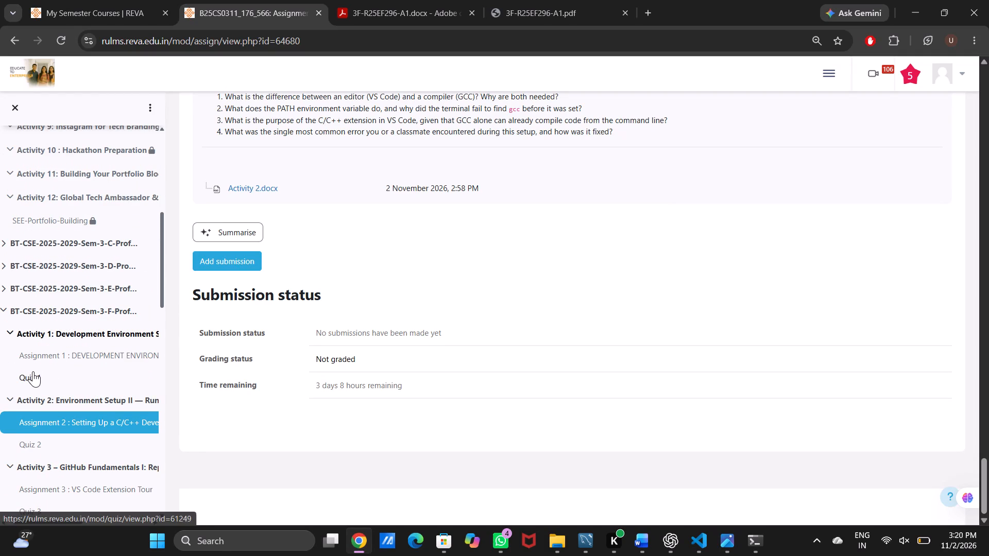
{"action": "left_click", "coordinate": [33, 371]}
{"action": "scroll", "coordinate": [344, 309], "scroll_direction": "down", "scroll_amount": 1}
{"action": "left_click", "coordinate": [32, 390]}
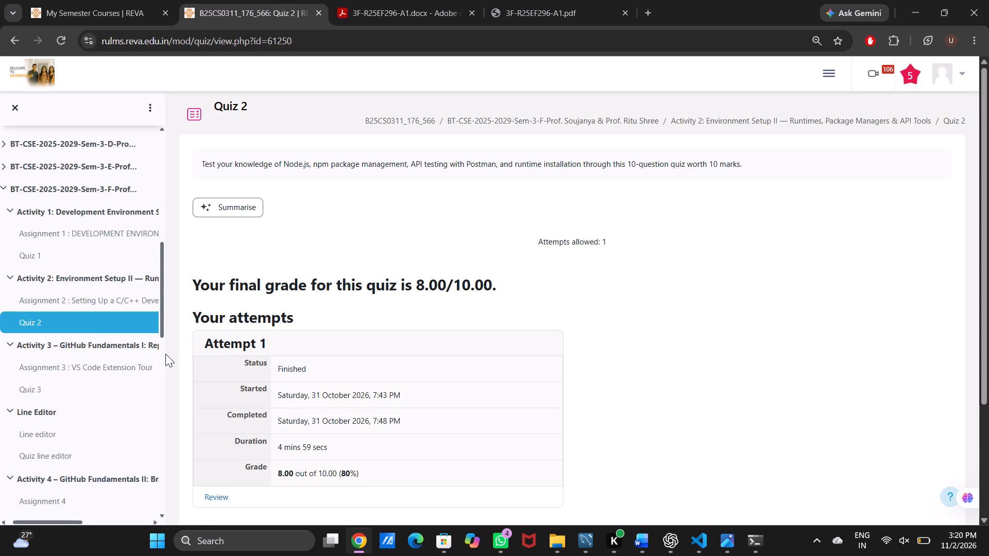
Reopen Assignment 1 on development environment setup and reread its instructions from the objective through the troubleshooting issues.
{"action": "left_click", "coordinate": [55, 234]}
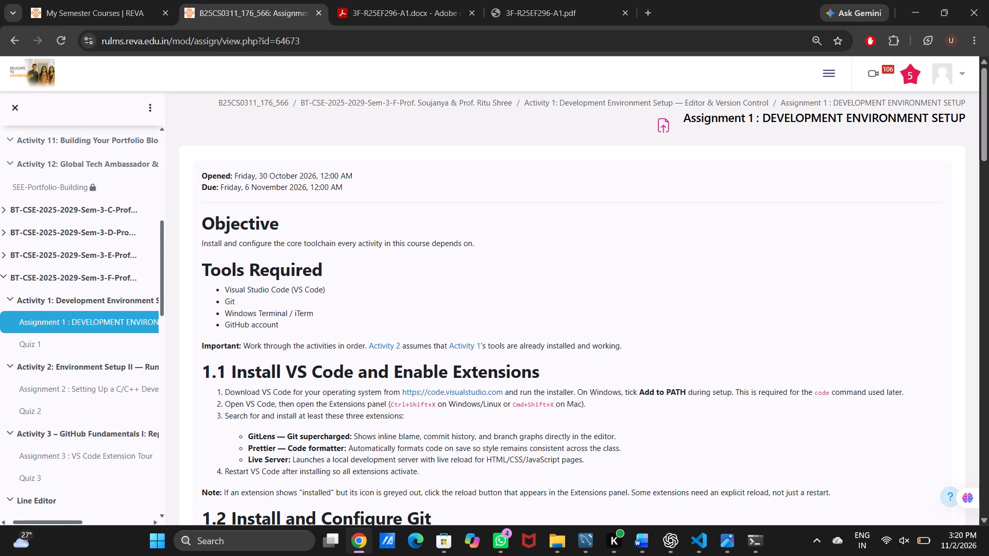
{"action": "scroll", "coordinate": [380, 233], "scroll_direction": "down", "scroll_amount": 2}
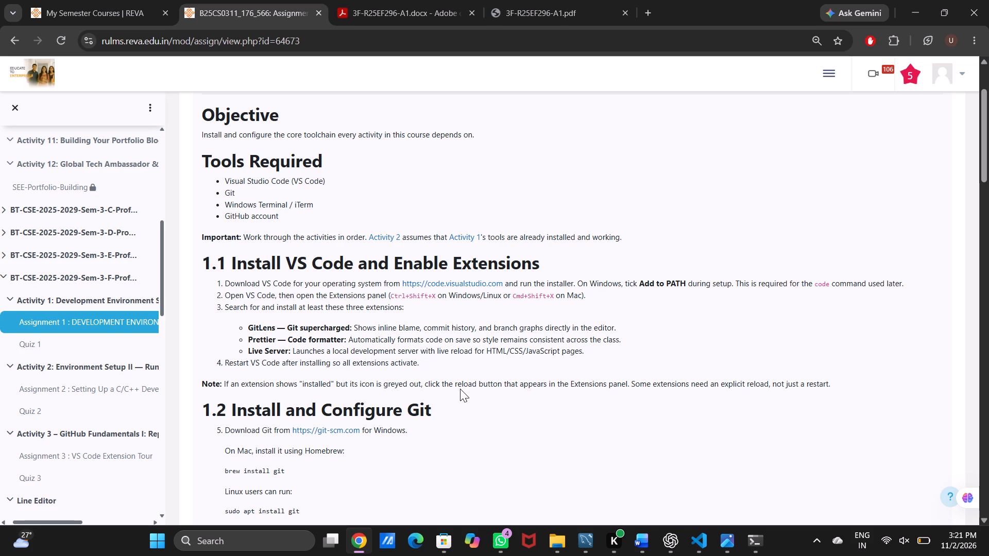
{"action": "scroll", "coordinate": [115, 304], "scroll_direction": "down", "scroll_amount": 1}
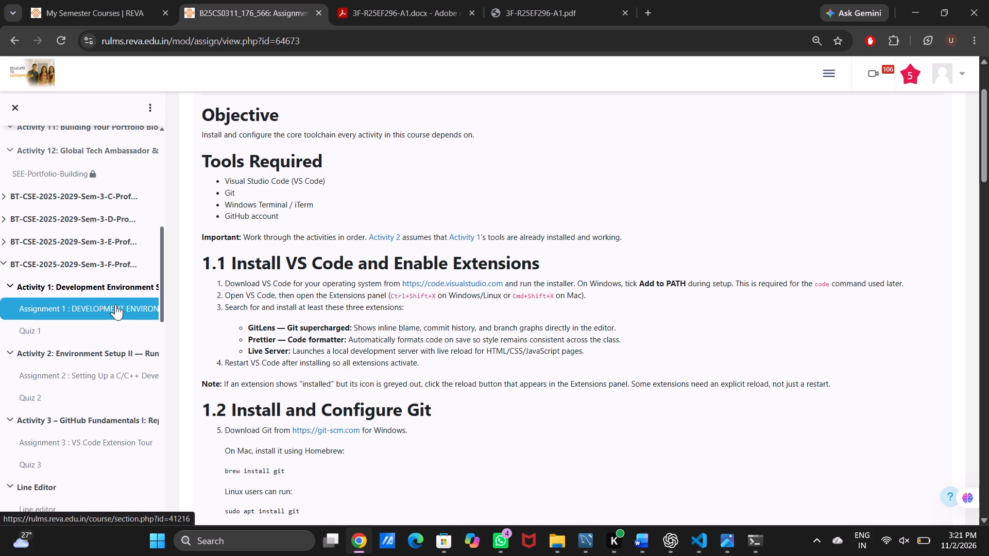
{"action": "scroll", "coordinate": [115, 304], "scroll_direction": "down", "scroll_amount": 1}
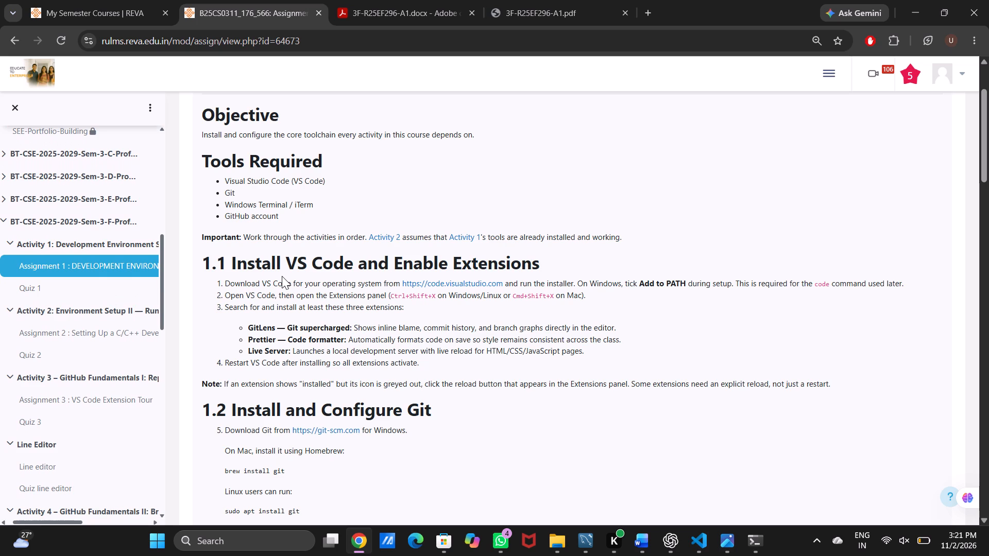
{"action": "scroll", "coordinate": [282, 276], "scroll_direction": "down", "scroll_amount": 2}
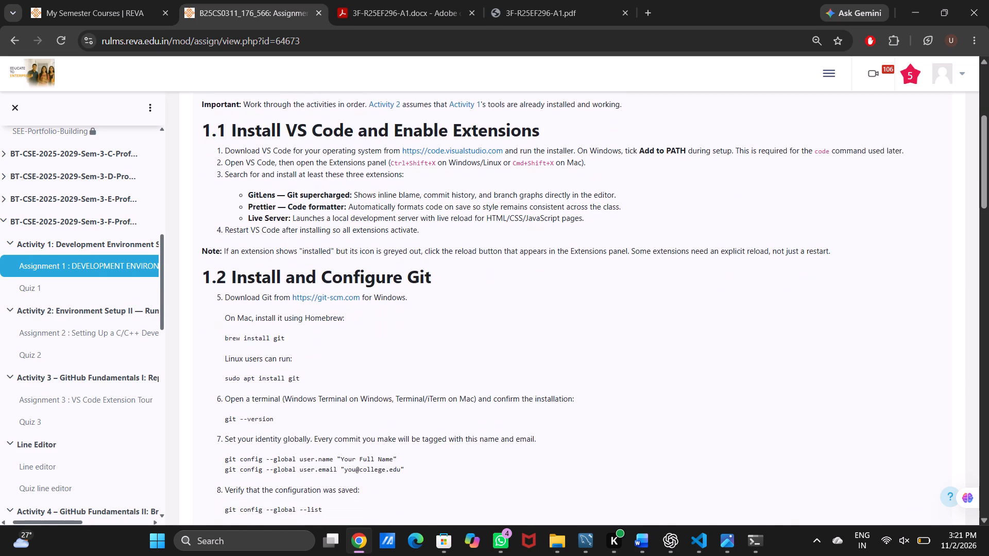
{"action": "scroll", "coordinate": [282, 276], "scroll_direction": "down", "scroll_amount": 6}
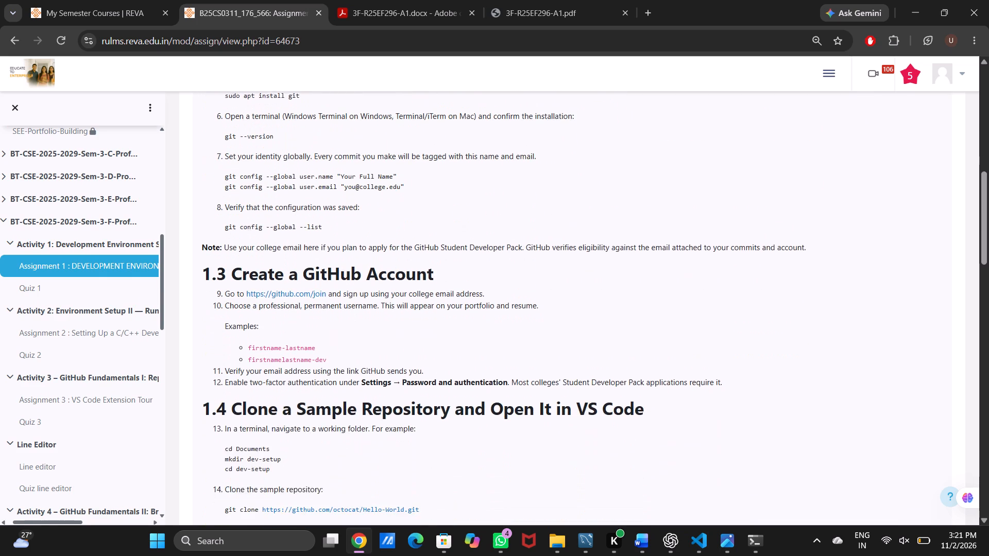
{"action": "scroll", "coordinate": [282, 276], "scroll_direction": "down", "scroll_amount": 2}
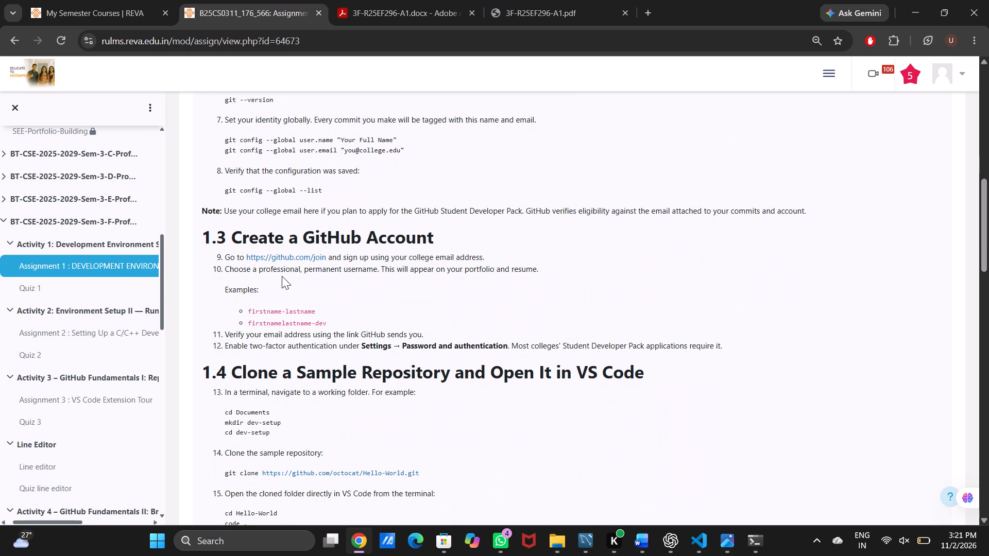
{"action": "scroll", "coordinate": [282, 276], "scroll_direction": "down", "scroll_amount": 4}
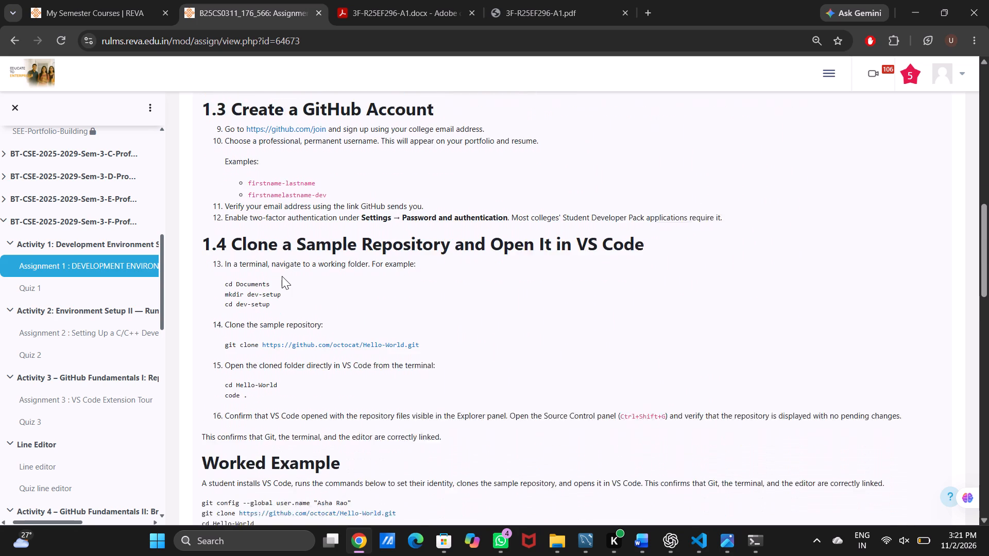
{"action": "scroll", "coordinate": [282, 276], "scroll_direction": "down", "scroll_amount": 6}
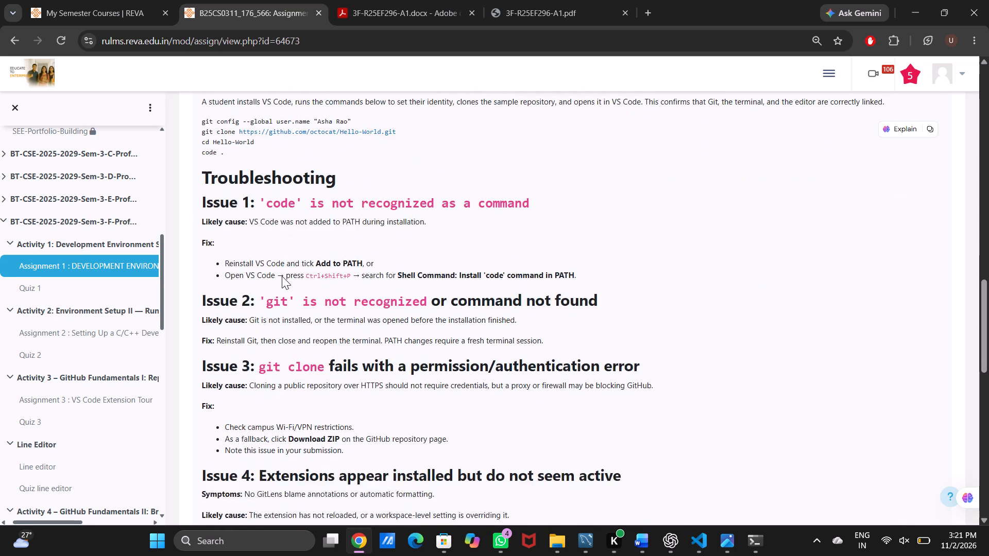
Examine Assignment 1's deliverable checklist, completion criteria, attached document and submission status.
{"action": "scroll", "coordinate": [282, 276], "scroll_direction": "down", "scroll_amount": 8}
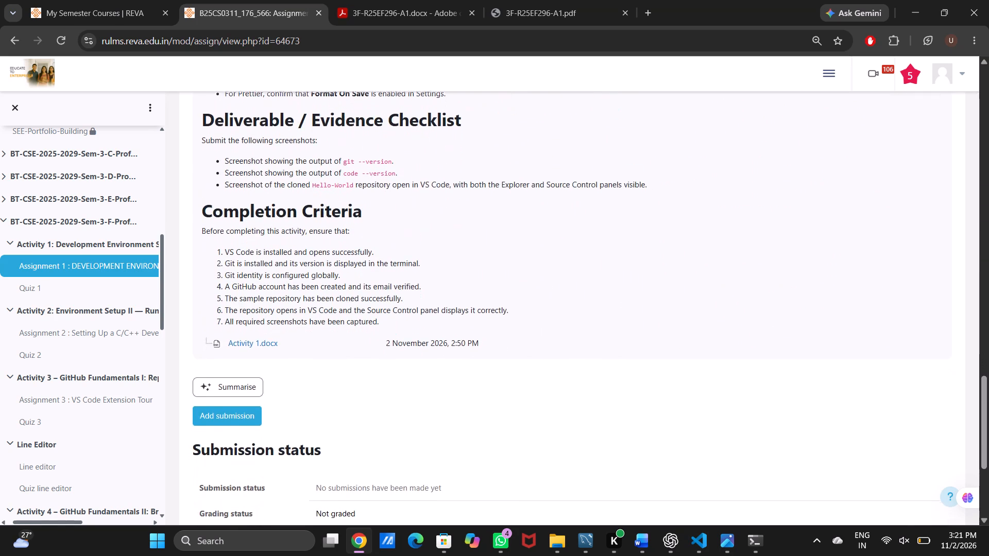
{"action": "scroll", "coordinate": [282, 276], "scroll_direction": "down", "scroll_amount": 3}
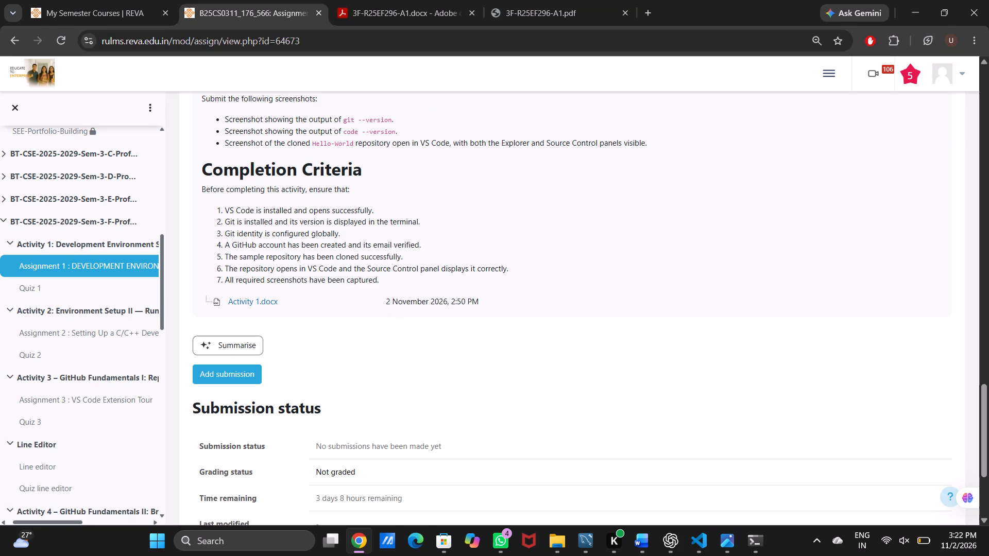
{"action": "scroll", "coordinate": [282, 276], "scroll_direction": "down", "scroll_amount": 1}
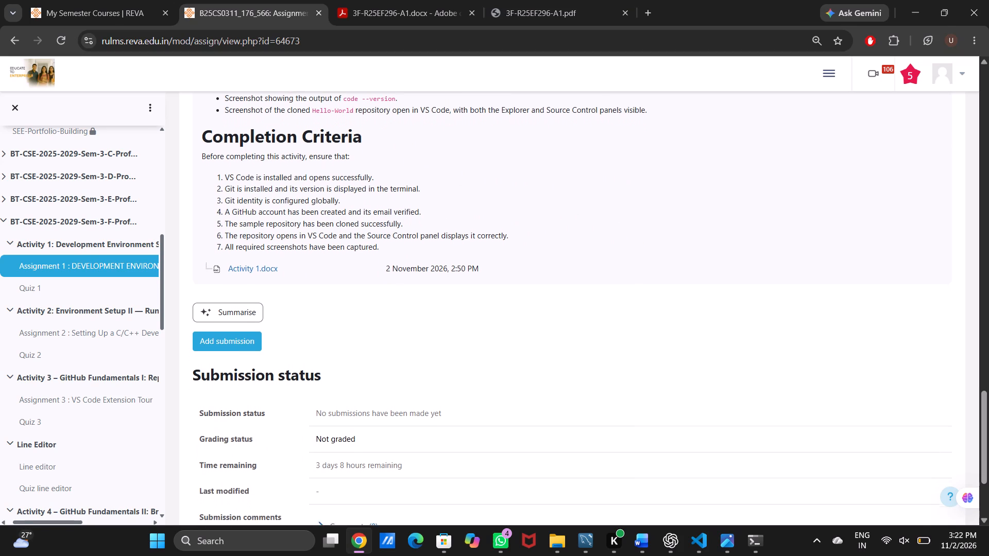
{"action": "scroll", "coordinate": [282, 276], "scroll_direction": "down", "scroll_amount": 1}
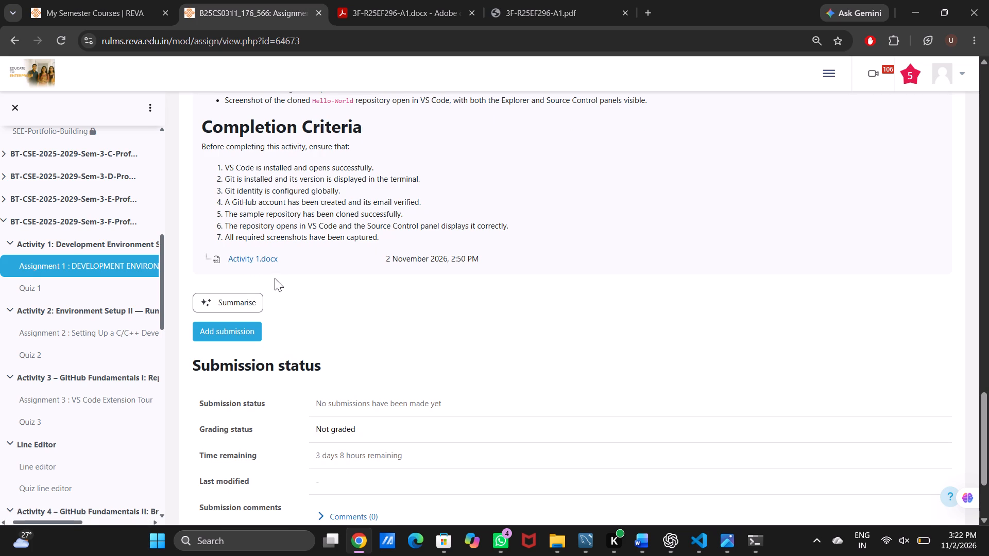
{"action": "scroll", "coordinate": [309, 247], "scroll_direction": "down", "scroll_amount": 1}
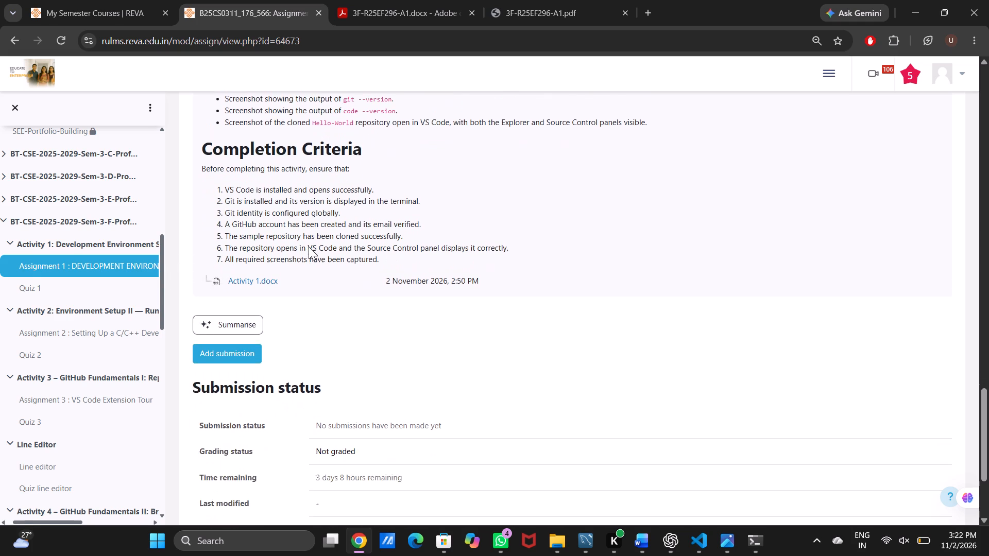
{"action": "scroll", "coordinate": [309, 247], "scroll_direction": "down", "scroll_amount": 1}
{"action": "scroll", "coordinate": [307, 220], "scroll_direction": "up", "scroll_amount": 3}
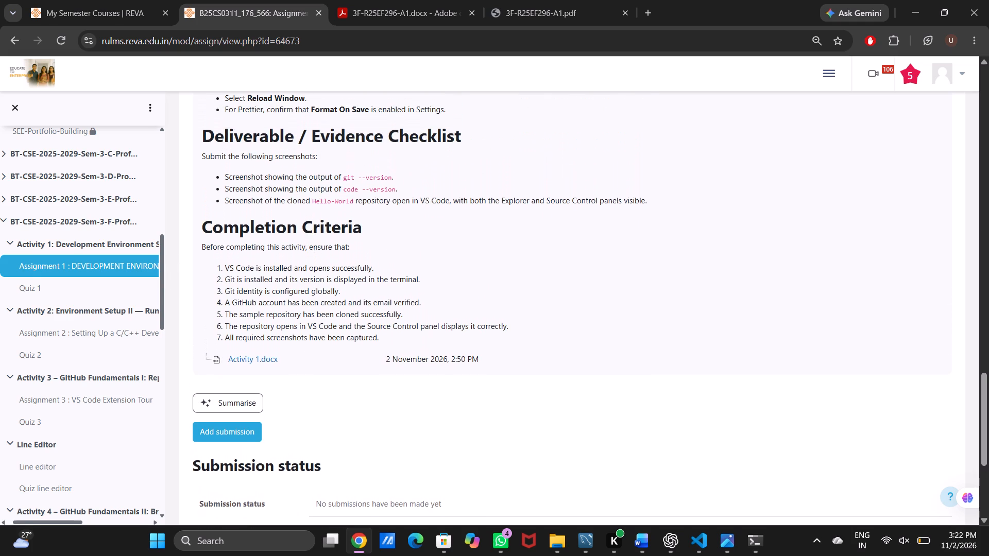
{"action": "scroll", "coordinate": [305, 226], "scroll_direction": "up", "scroll_amount": 2}
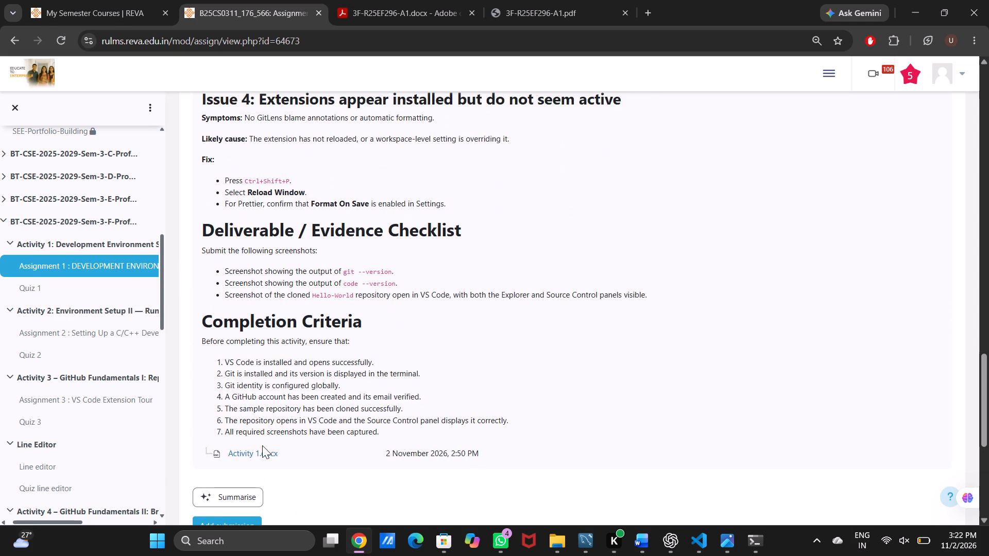
Download the attached Activity 1.docx from Assignment 1 and open the downloaded file in Word.
{"action": "left_click", "coordinate": [259, 457]}
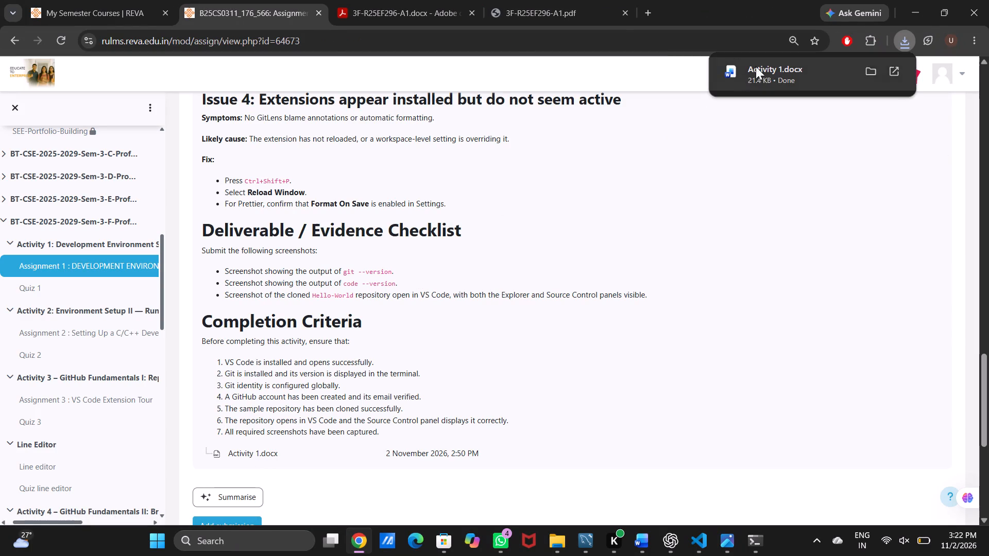
{"action": "left_click", "coordinate": [905, 37]}
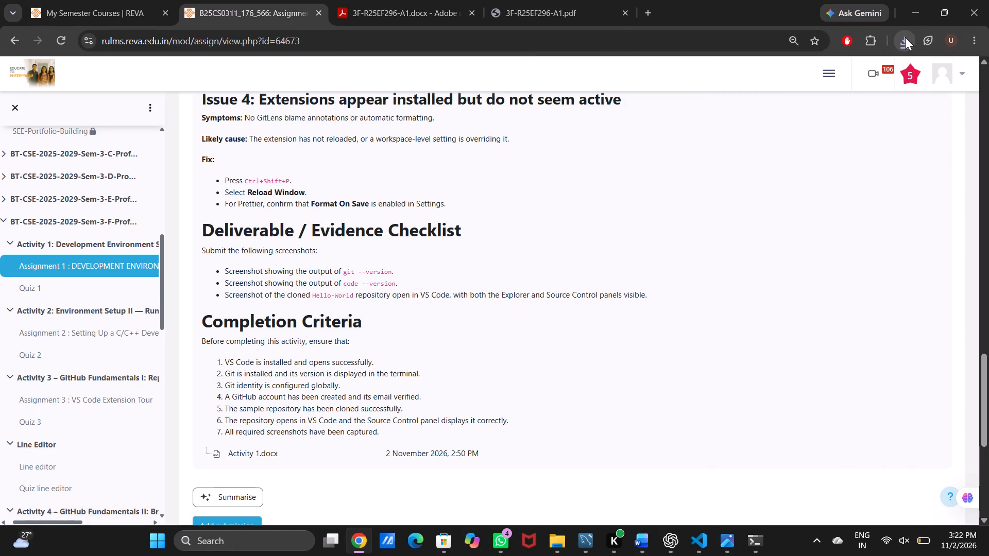
{"action": "left_click", "coordinate": [899, 41]}
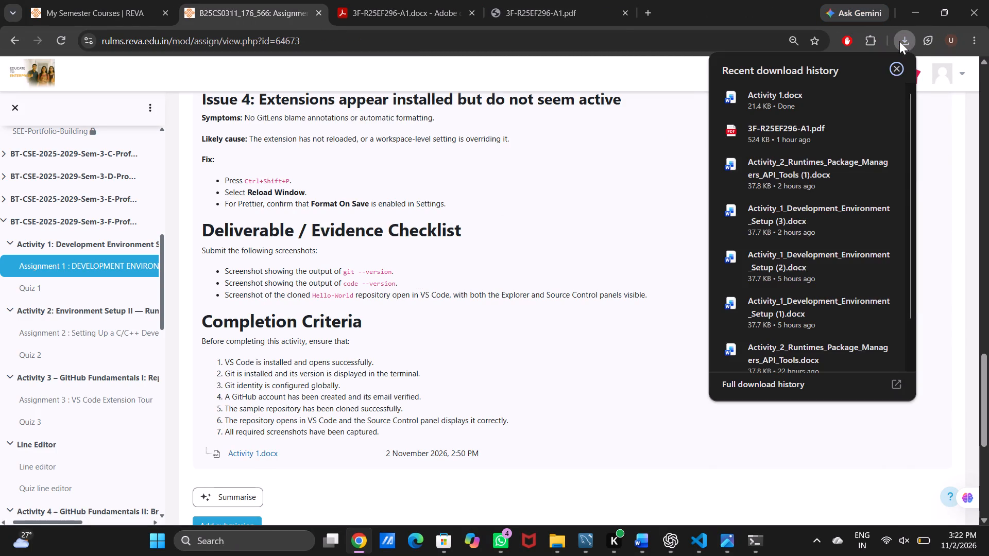
{"action": "left_click", "coordinate": [787, 97]}
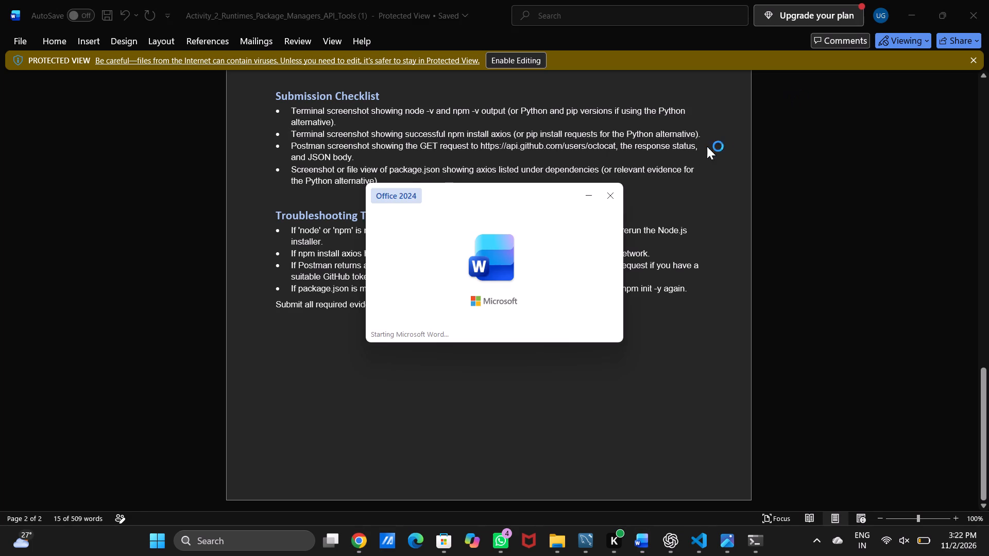
Read through the Activity 1 document, from the VS Code and Git setup sections to the troubleshooting table and evidence checklist.
{"action": "scroll", "coordinate": [524, 260], "scroll_direction": "down", "scroll_amount": 2}
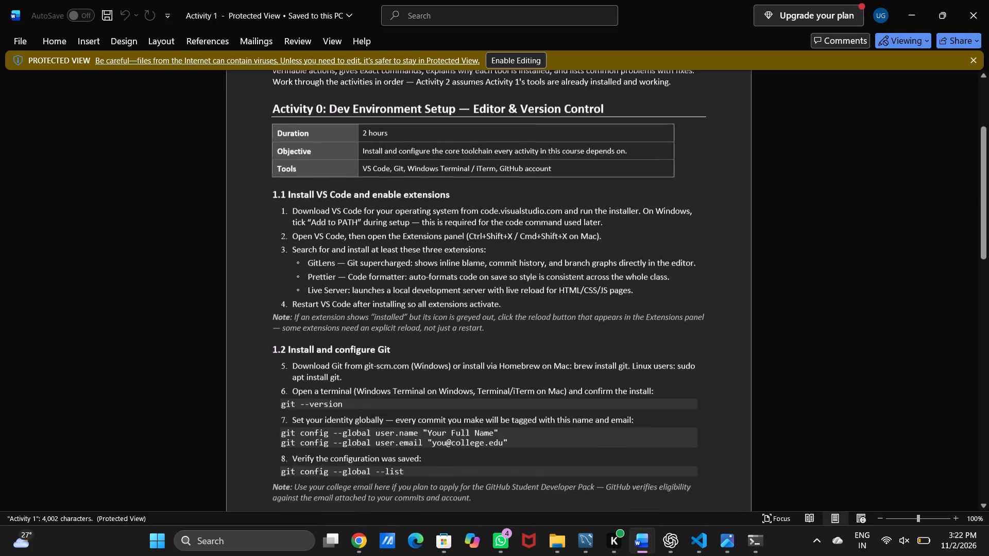
{"action": "scroll", "coordinate": [524, 260], "scroll_direction": "down", "scroll_amount": 5}
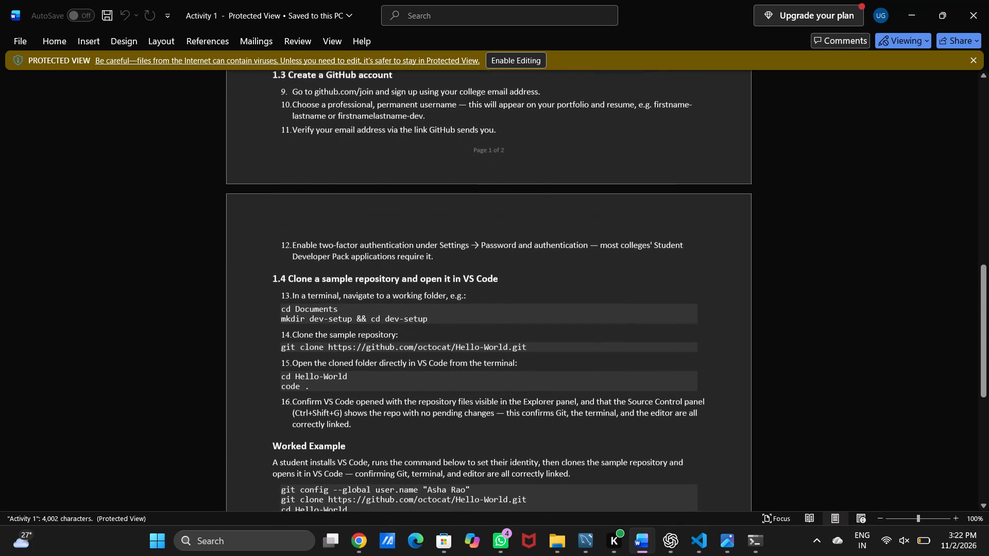
{"action": "scroll", "coordinate": [524, 260], "scroll_direction": "down", "scroll_amount": 2}
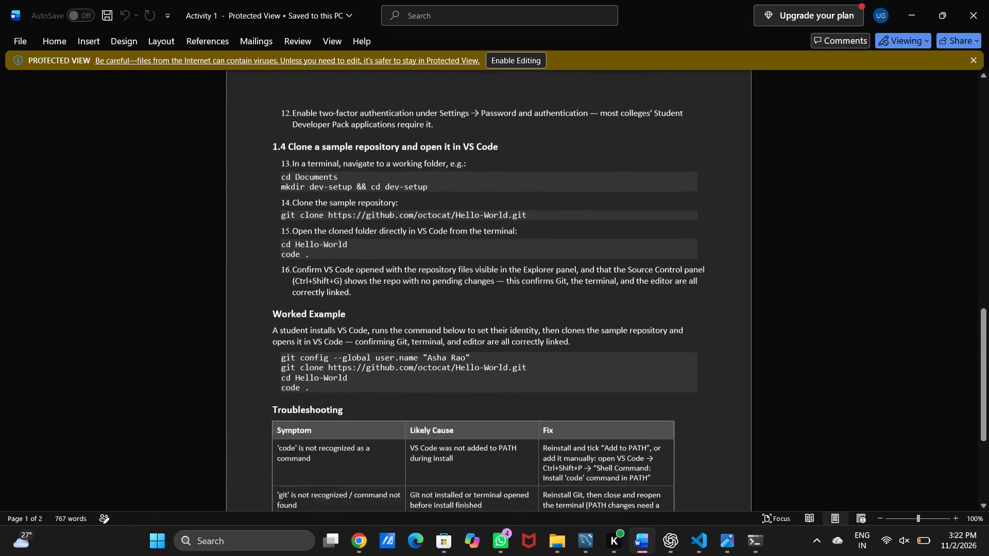
{"action": "scroll", "coordinate": [524, 260], "scroll_direction": "down", "scroll_amount": 5}
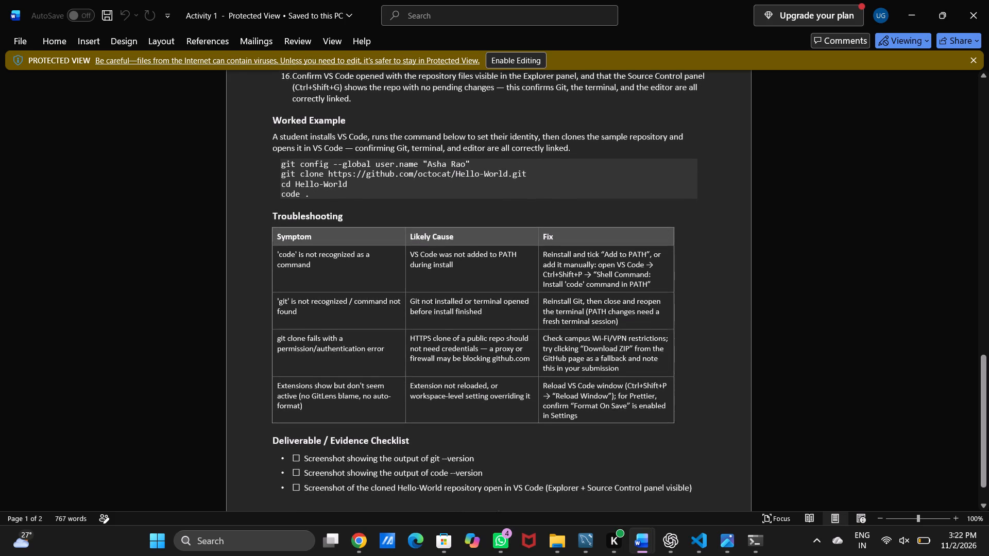
{"action": "scroll", "coordinate": [524, 260], "scroll_direction": "down", "scroll_amount": 2}
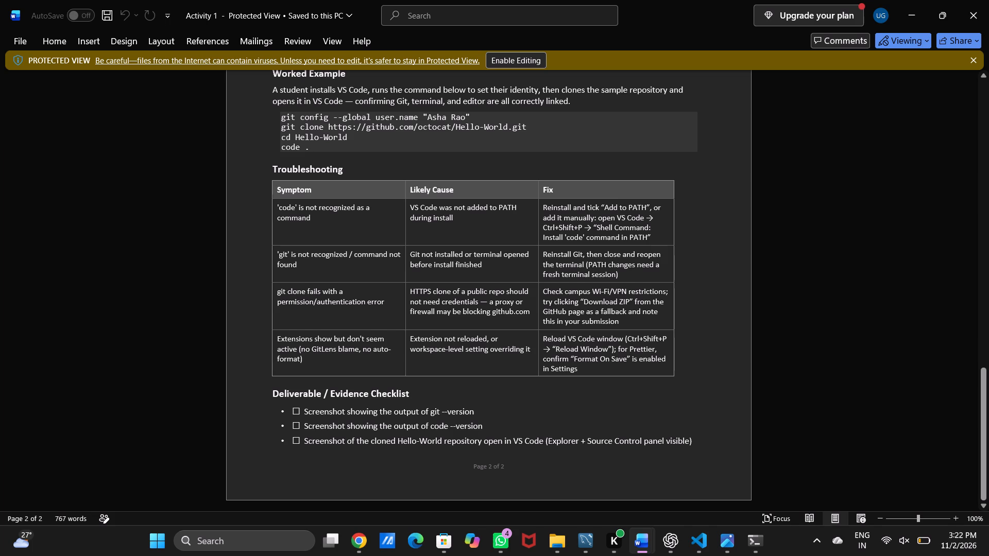
{"action": "scroll", "coordinate": [372, 235], "scroll_direction": "up", "scroll_amount": 1}
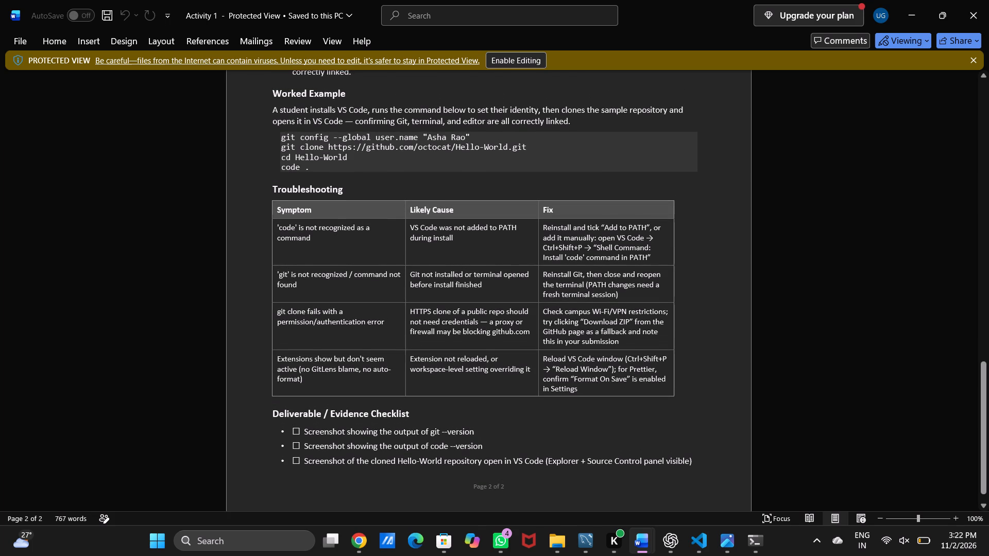
{"action": "scroll", "coordinate": [342, 217], "scroll_direction": "up", "scroll_amount": 1}
{"action": "scroll", "coordinate": [342, 217], "scroll_direction": "down", "scroll_amount": 1}
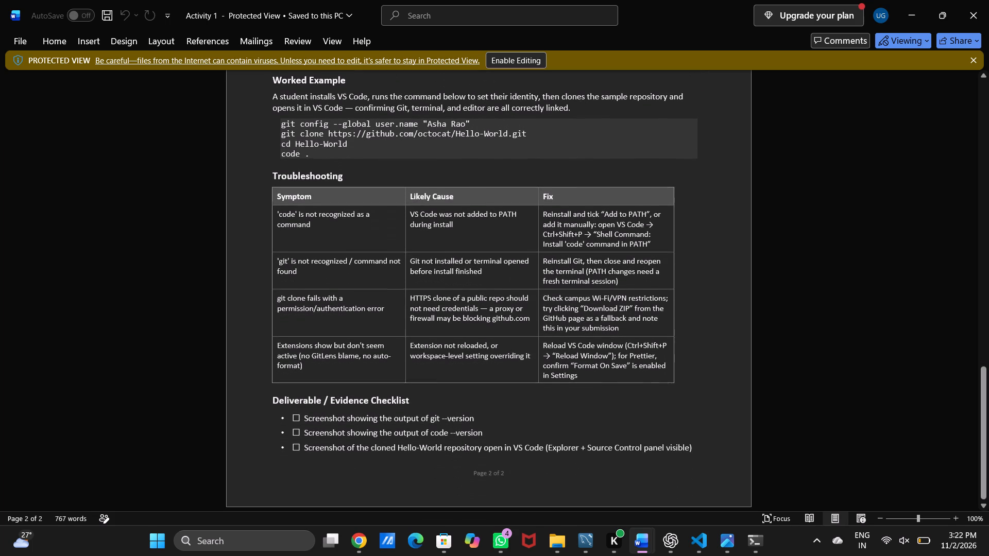
{"action": "scroll", "coordinate": [342, 217], "scroll_direction": "down", "scroll_amount": 1}
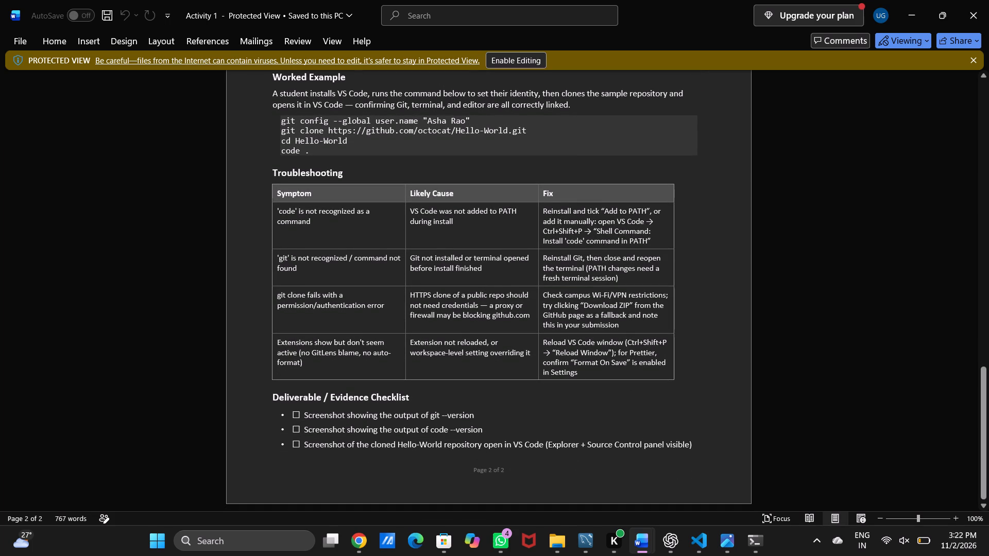
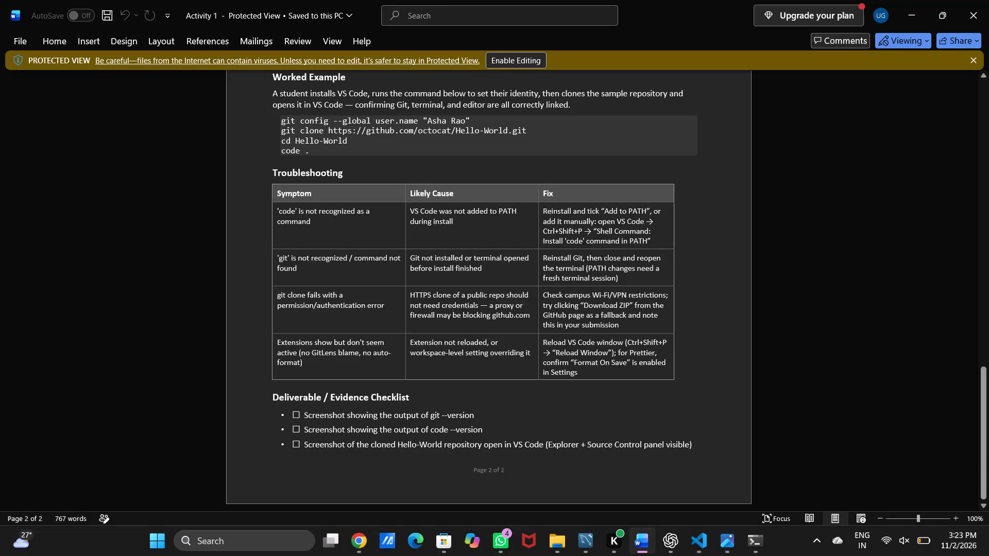
Switch to the student's Assignment 1 report and delete the "4. VS Code Extensions" heading, description and screenshots.
{"action": "scroll", "coordinate": [495, 214], "scroll_direction": "down", "scroll_amount": 1}
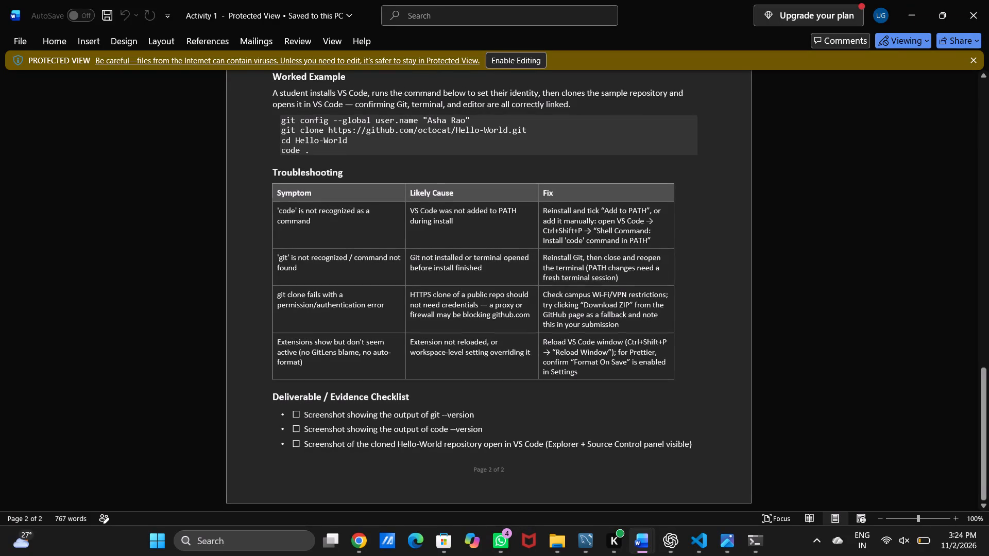
{"action": "scroll", "coordinate": [492, 205], "scroll_direction": "down", "scroll_amount": 1}
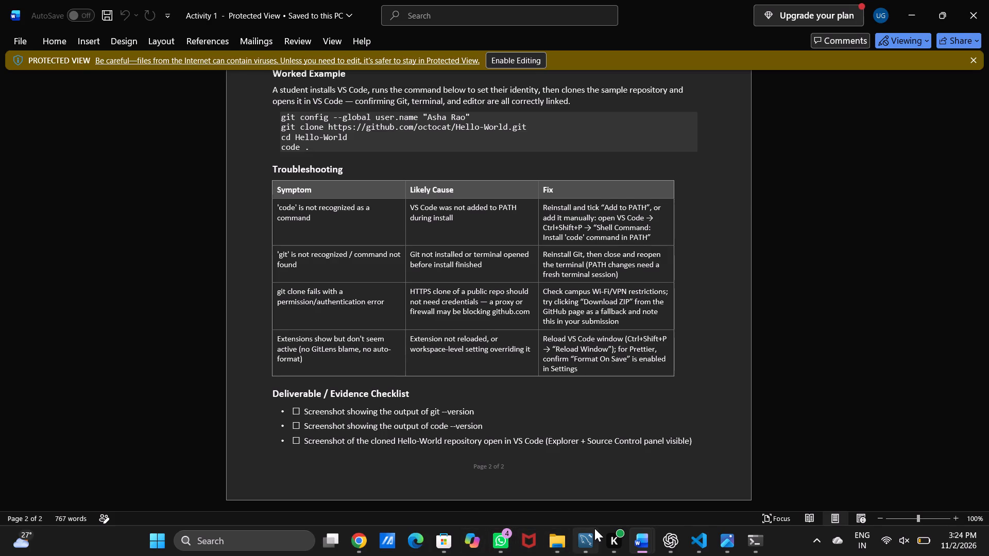
{"action": "left_click", "coordinate": [642, 542]}
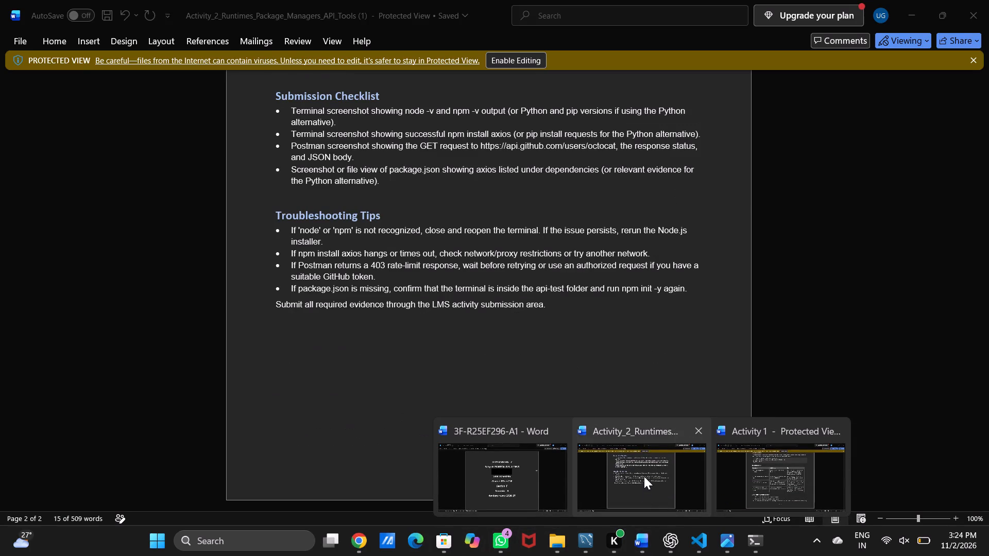
{"action": "left_click", "coordinate": [521, 448]}
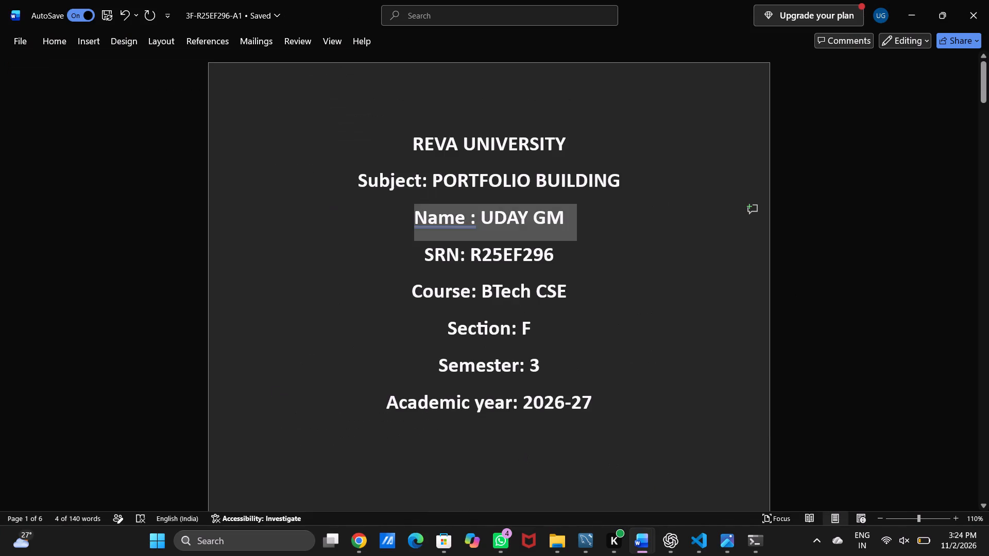
{"action": "scroll", "coordinate": [486, 316], "scroll_direction": "down", "scroll_amount": 11}
{"action": "scroll", "coordinate": [486, 316], "scroll_direction": "up", "scroll_amount": 2}
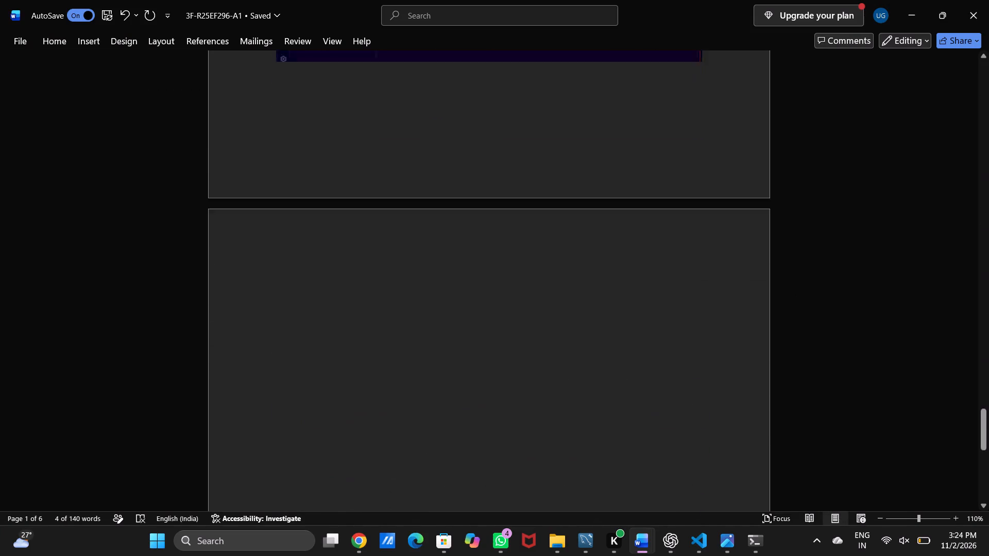
{"action": "scroll", "coordinate": [486, 316], "scroll_direction": "up", "scroll_amount": 2}
{"action": "scroll", "coordinate": [486, 316], "scroll_direction": "down", "scroll_amount": 1}
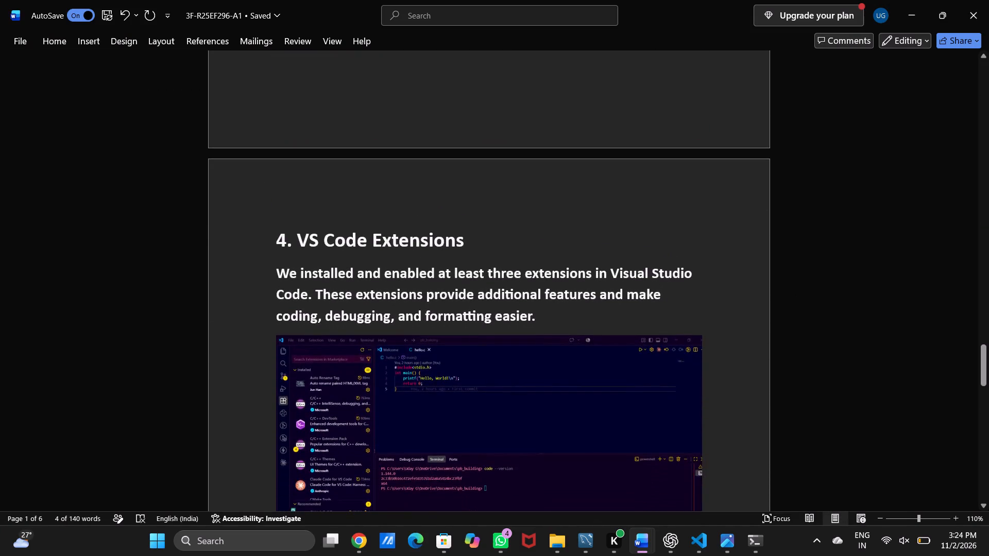
{"action": "scroll", "coordinate": [440, 278], "scroll_direction": "down", "scroll_amount": 1}
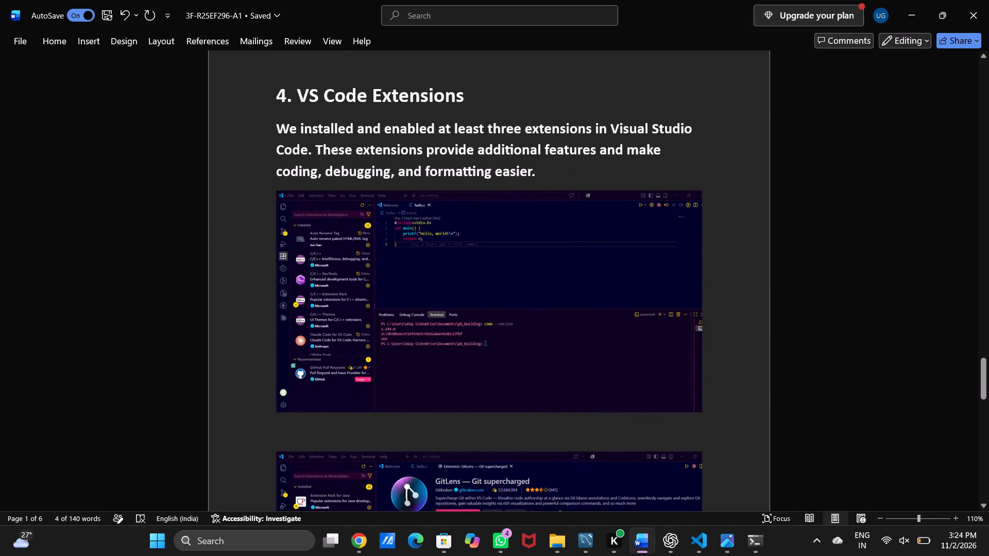
{"action": "left_click_drag", "start_coordinate": [268, 85], "coordinate": [633, 497]}
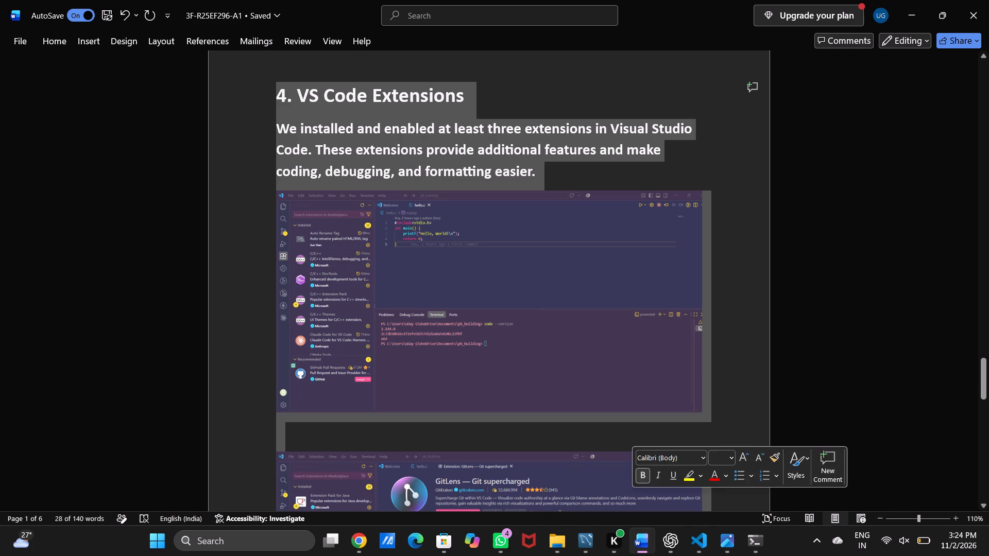
{"action": "key", "text": "BackSpace"}
Review the rest of the report, from the Cloned Hello-World Repository section back to the cover page and the Git Version section.
{"action": "scroll", "coordinate": [633, 497], "scroll_direction": "up", "scroll_amount": 5}
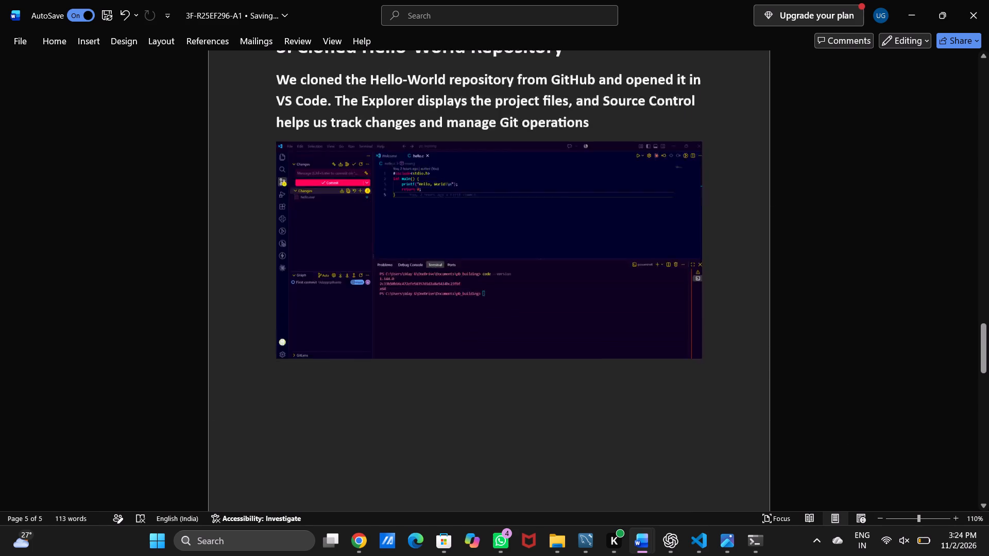
{"action": "scroll", "coordinate": [633, 497], "scroll_direction": "up", "scroll_amount": 1}
{"action": "scroll", "coordinate": [633, 497], "scroll_direction": "down", "scroll_amount": 1}
{"action": "scroll", "coordinate": [633, 497], "scroll_direction": "up", "scroll_amount": 13}
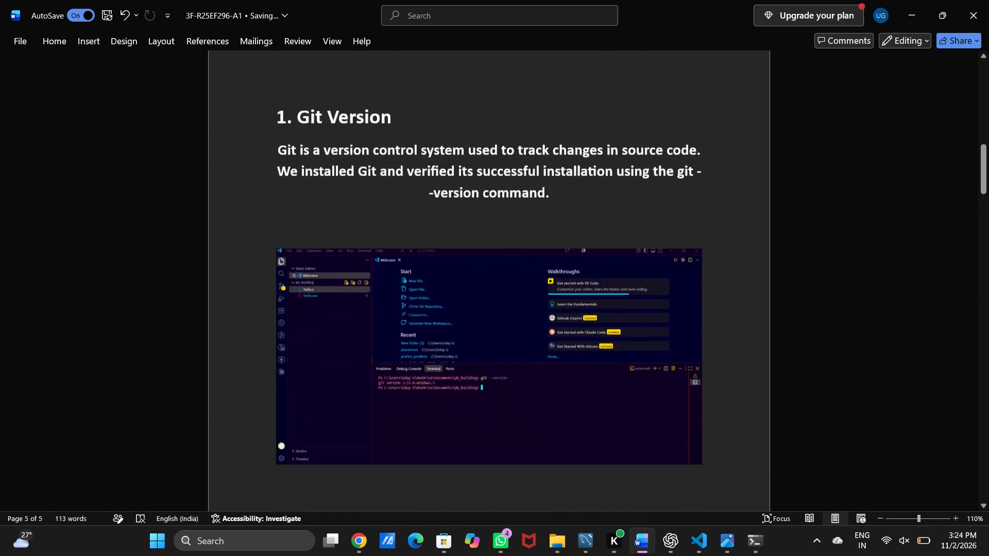
{"action": "scroll", "coordinate": [633, 497], "scroll_direction": "up", "scroll_amount": 4}
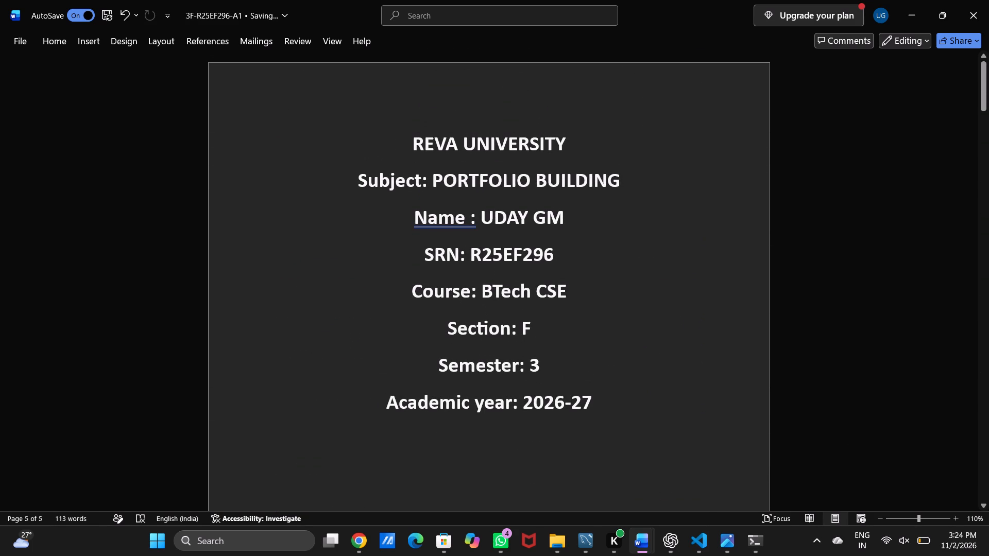
{"action": "scroll", "coordinate": [573, 475], "scroll_direction": "down", "scroll_amount": 5}
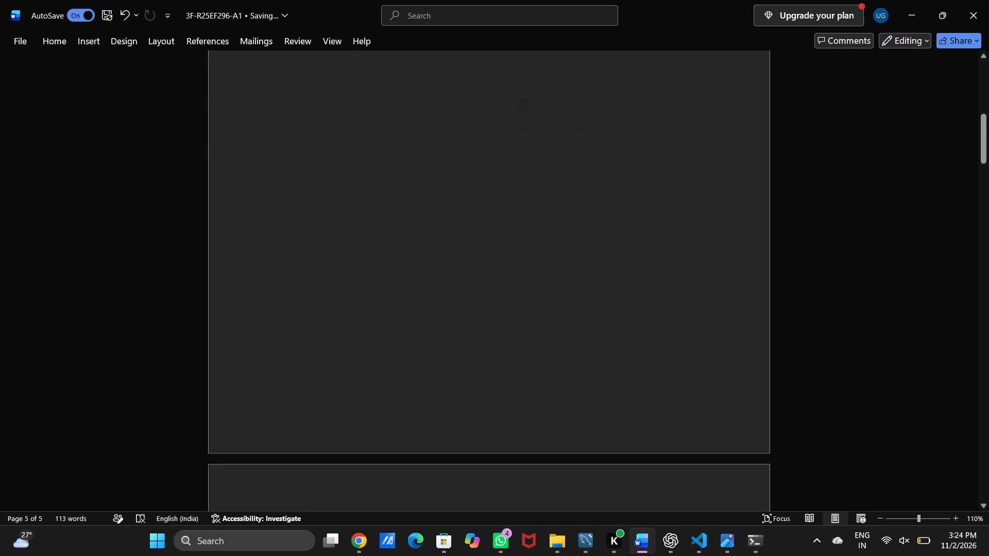
{"action": "scroll", "coordinate": [573, 475], "scroll_direction": "down", "scroll_amount": 2}
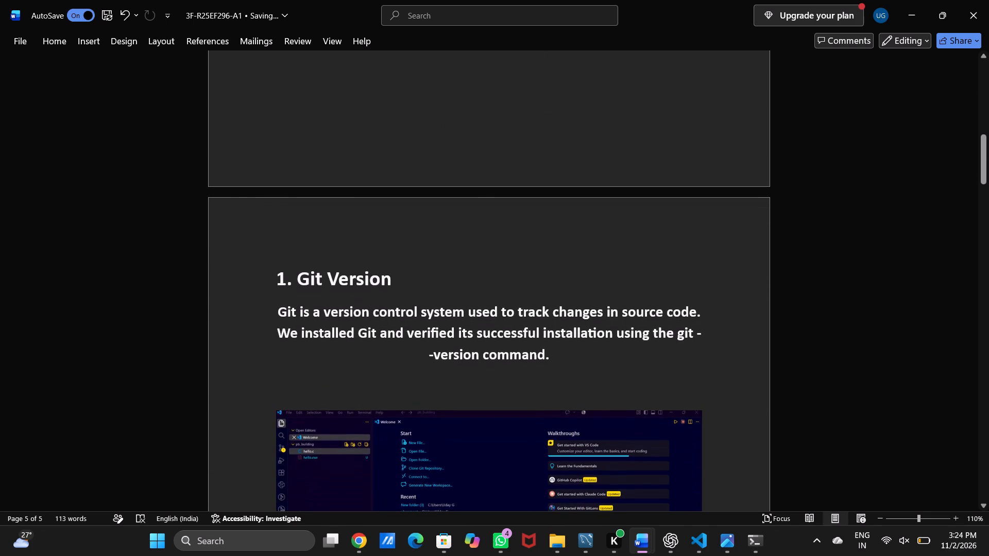
{"action": "scroll", "coordinate": [573, 475], "scroll_direction": "down", "scroll_amount": 1}
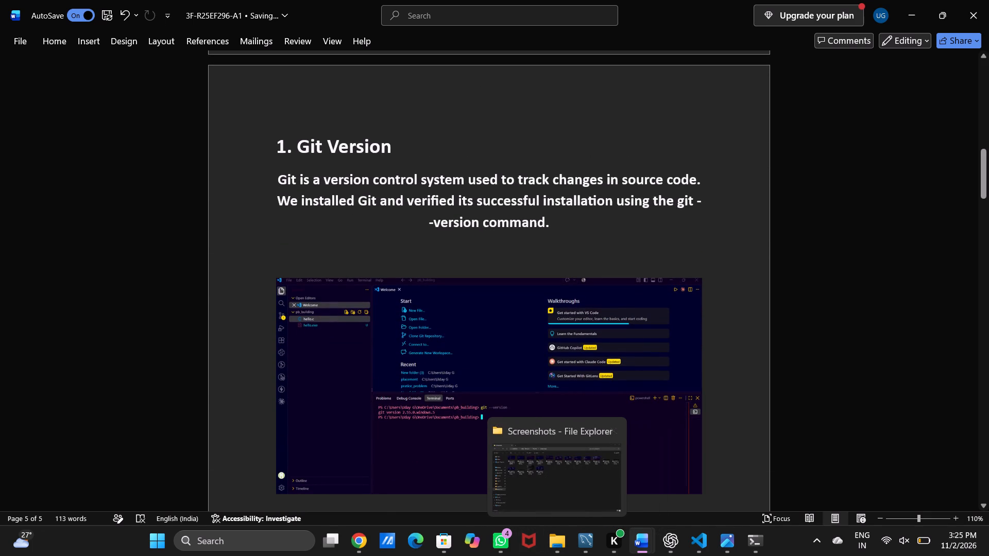
Switch to Chrome and recheck Assignment 1's evidence checklist, completion criteria and submission status.
{"action": "left_click", "coordinate": [358, 535]}
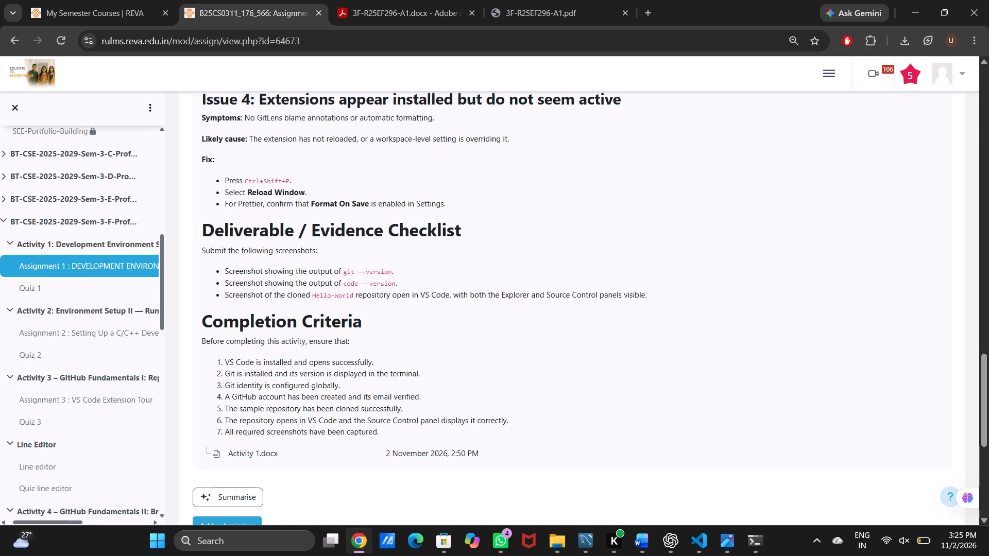
{"action": "scroll", "coordinate": [244, 265], "scroll_direction": "down", "scroll_amount": 6}
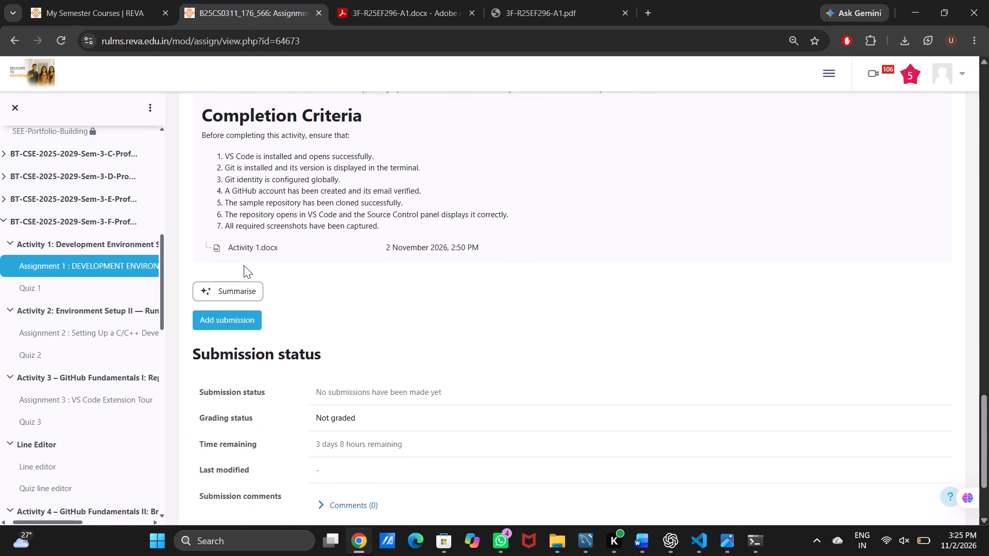
{"action": "scroll", "coordinate": [244, 265], "scroll_direction": "down", "scroll_amount": 1}
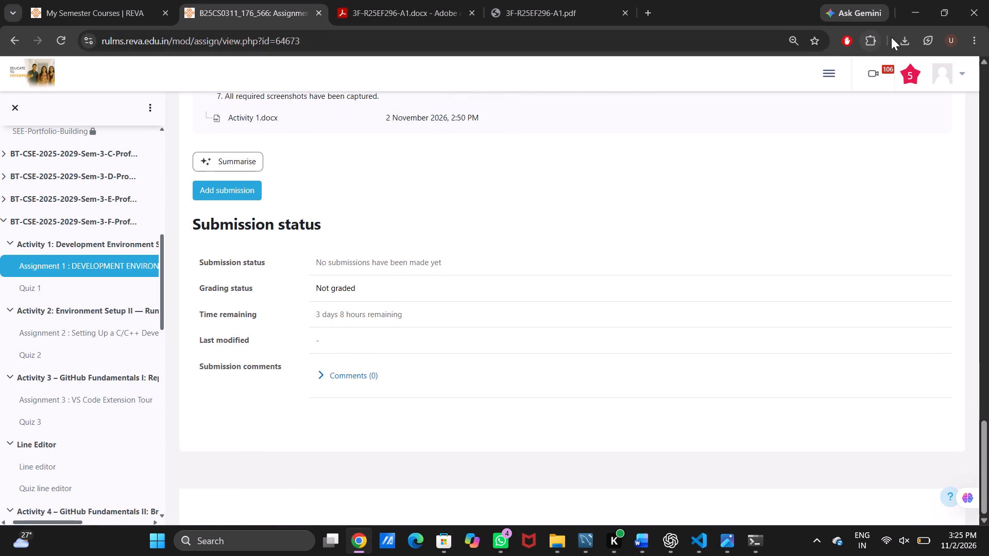
Reopen the downloaded Activity 1.docx and copy the checklist item "Screenshot showing the output of git --version".
{"action": "left_click", "coordinate": [905, 47]}
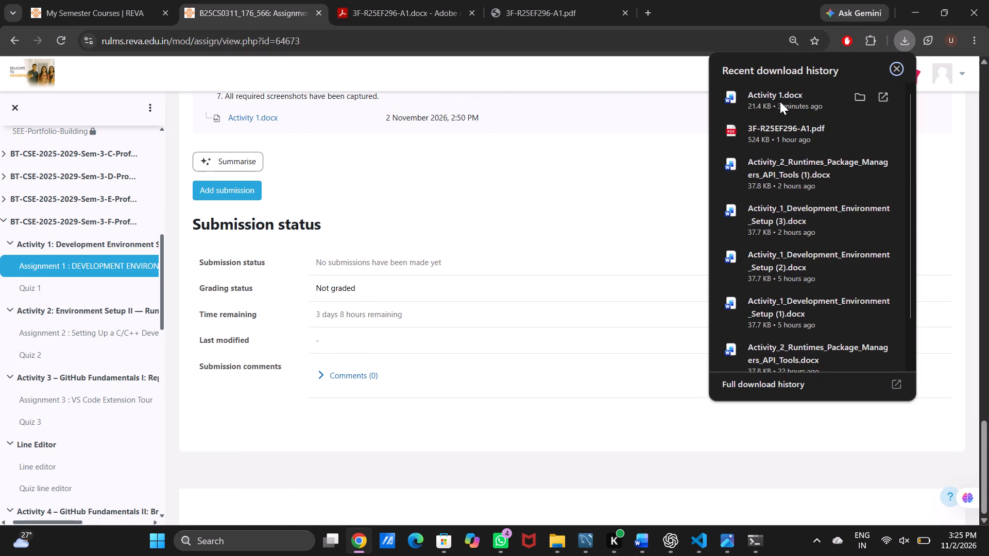
{"action": "left_click", "coordinate": [780, 102]}
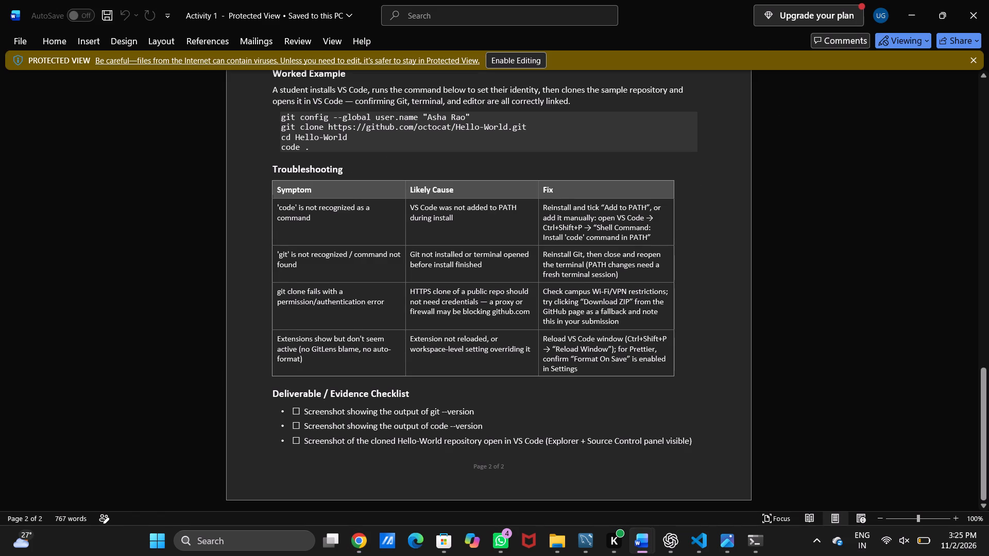
{"action": "left_click_drag", "start_coordinate": [302, 411], "coordinate": [479, 413]}
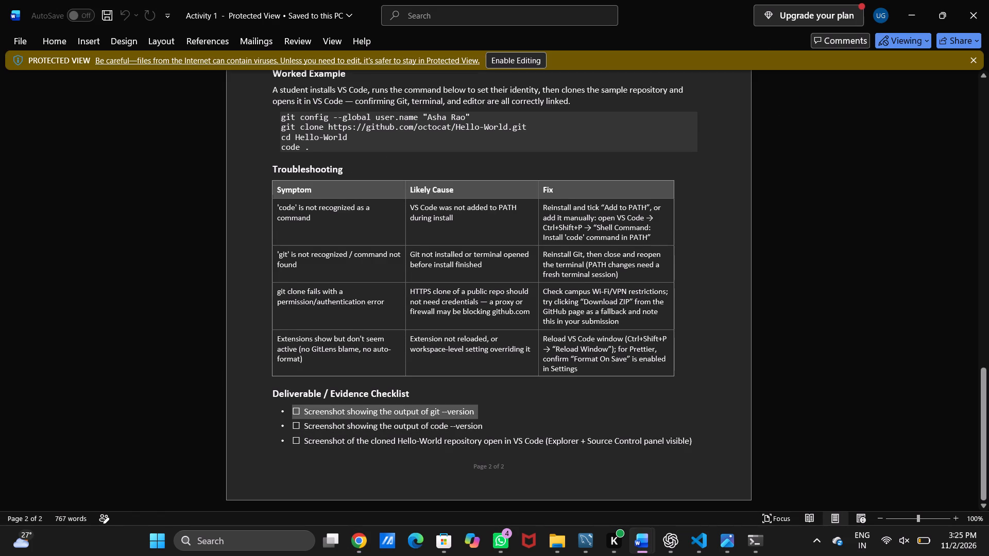
{"action": "left_click_drag", "start_coordinate": [479, 413], "coordinate": [479, 413]}
{"action": "key", "text": "ctrl+c"}
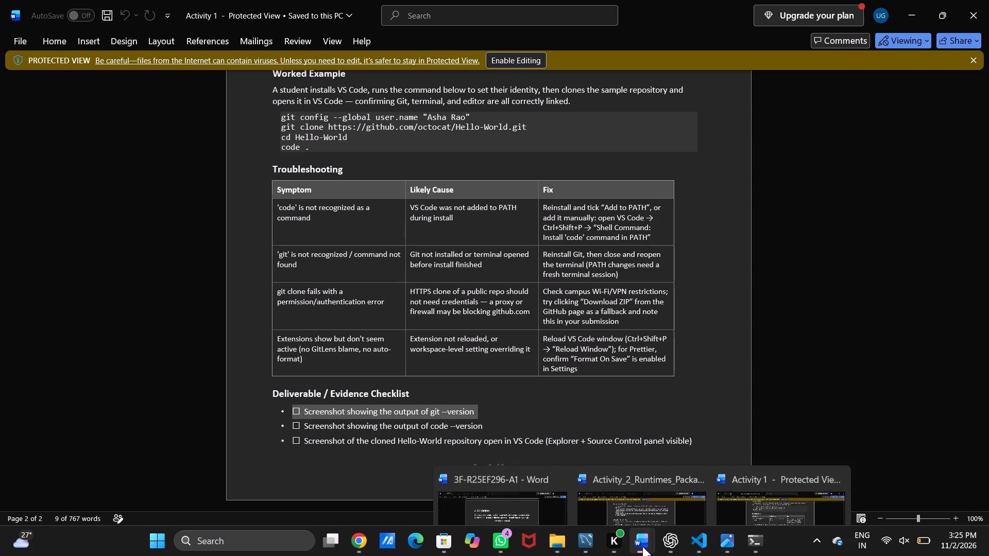
Return to the Assignment 1 report and insert a blank line above the "1. Git Version" heading.
{"action": "left_click", "coordinate": [642, 546]}
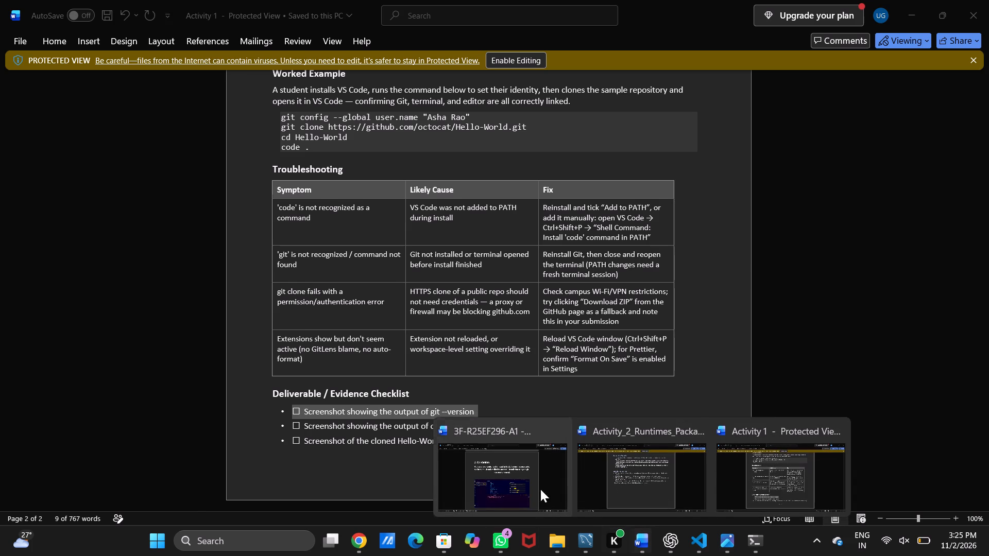
{"action": "left_click", "coordinate": [532, 486]}
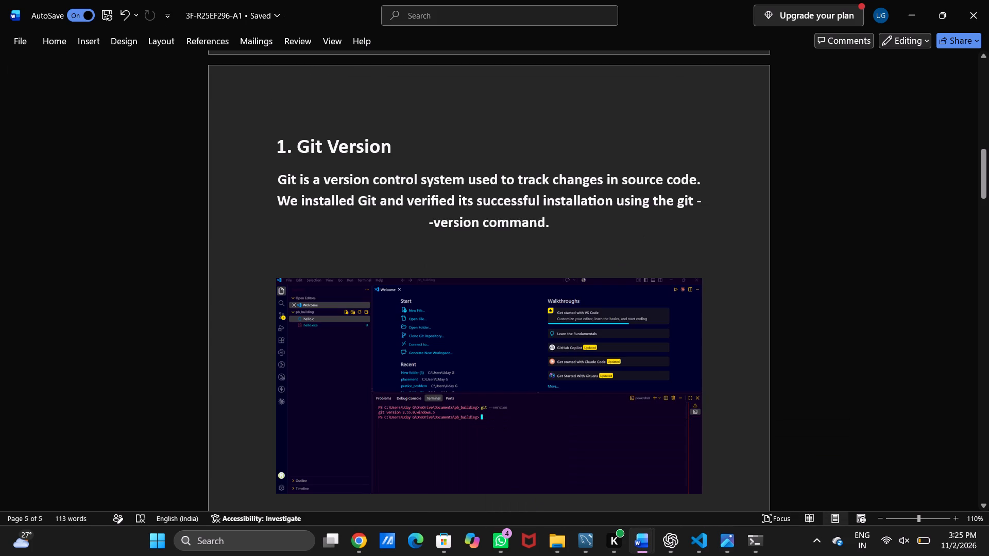
{"action": "left_click", "coordinate": [296, 112]}
{"action": "left_click_drag", "start_coordinate": [296, 112], "coordinate": [281, 145]}
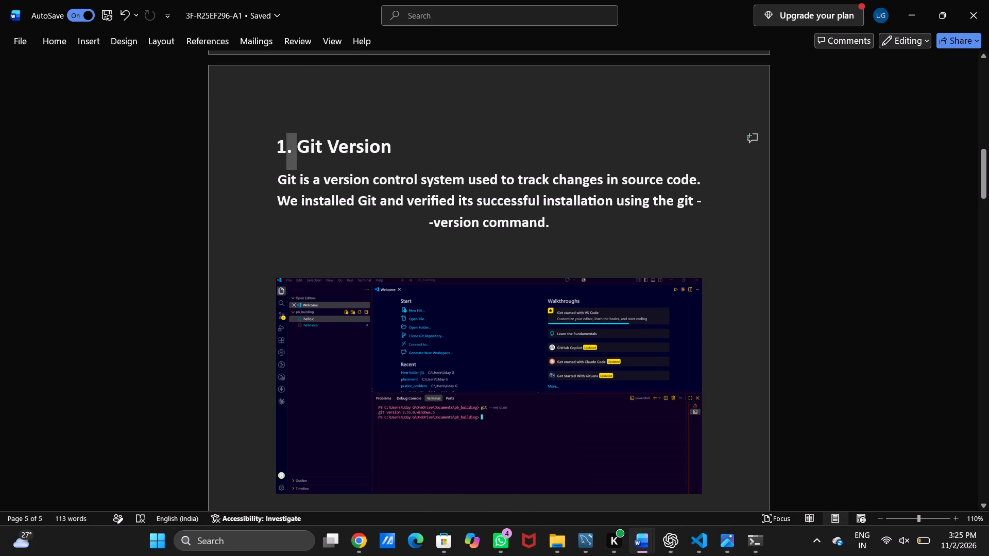
{"action": "left_click_drag", "start_coordinate": [281, 145], "coordinate": [274, 144]}
{"action": "left_click", "coordinate": [274, 144]}
{"action": "key", "text": "Return"}
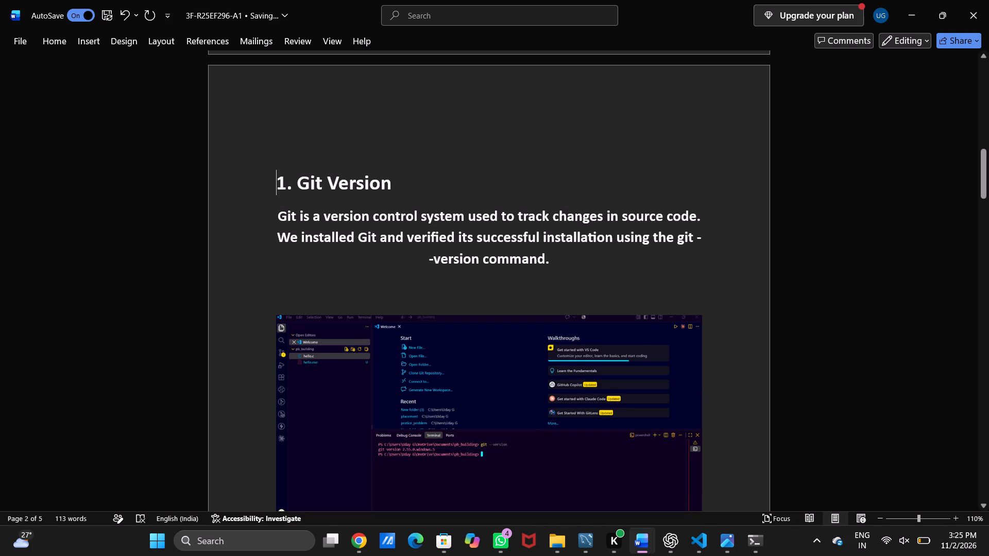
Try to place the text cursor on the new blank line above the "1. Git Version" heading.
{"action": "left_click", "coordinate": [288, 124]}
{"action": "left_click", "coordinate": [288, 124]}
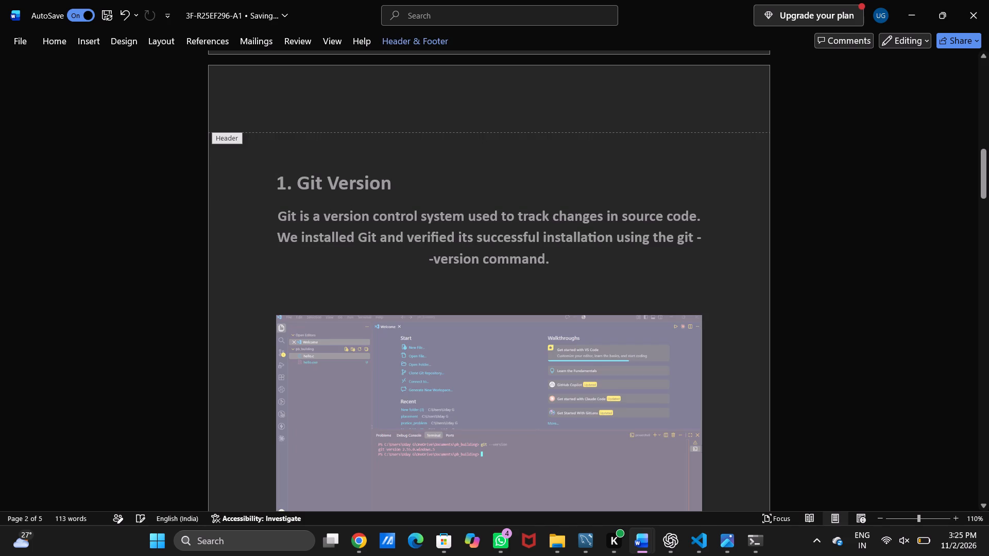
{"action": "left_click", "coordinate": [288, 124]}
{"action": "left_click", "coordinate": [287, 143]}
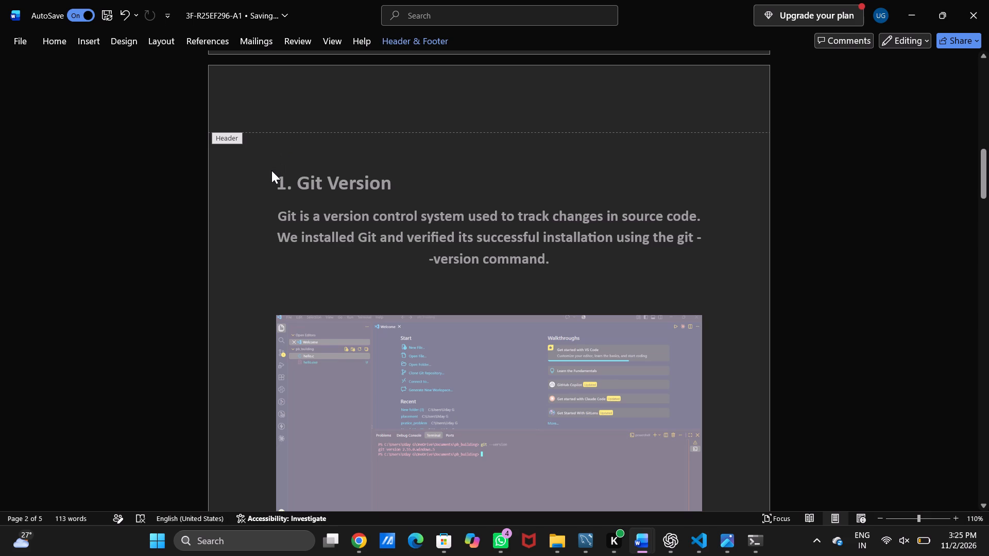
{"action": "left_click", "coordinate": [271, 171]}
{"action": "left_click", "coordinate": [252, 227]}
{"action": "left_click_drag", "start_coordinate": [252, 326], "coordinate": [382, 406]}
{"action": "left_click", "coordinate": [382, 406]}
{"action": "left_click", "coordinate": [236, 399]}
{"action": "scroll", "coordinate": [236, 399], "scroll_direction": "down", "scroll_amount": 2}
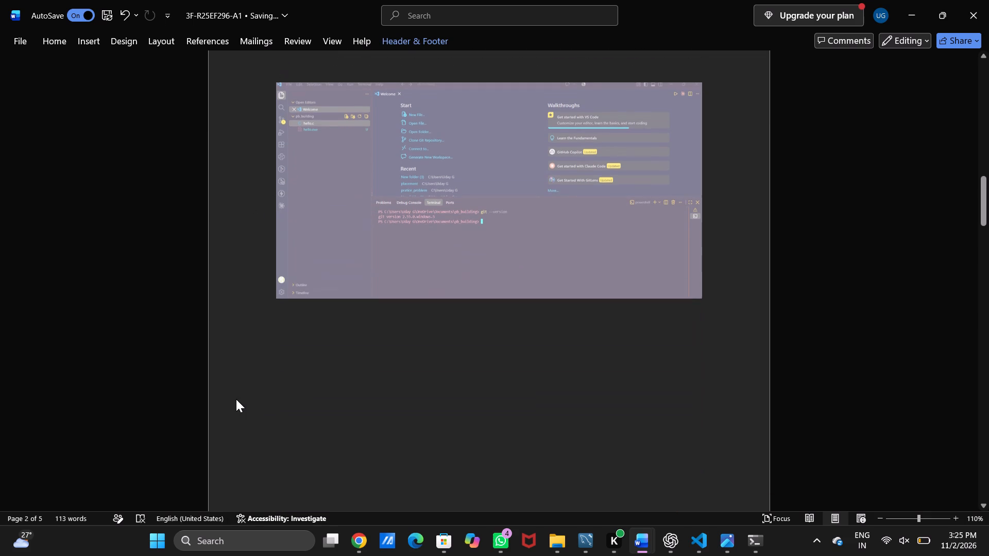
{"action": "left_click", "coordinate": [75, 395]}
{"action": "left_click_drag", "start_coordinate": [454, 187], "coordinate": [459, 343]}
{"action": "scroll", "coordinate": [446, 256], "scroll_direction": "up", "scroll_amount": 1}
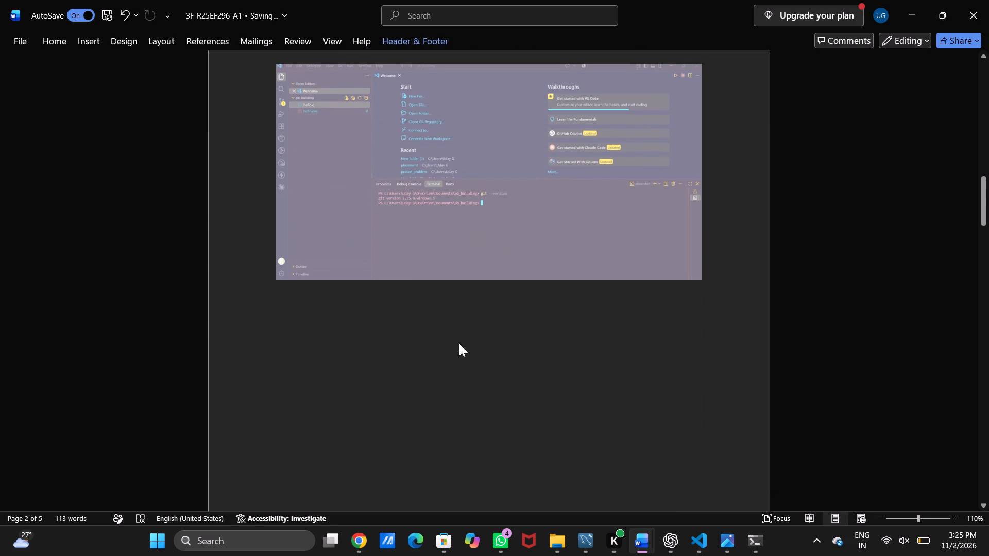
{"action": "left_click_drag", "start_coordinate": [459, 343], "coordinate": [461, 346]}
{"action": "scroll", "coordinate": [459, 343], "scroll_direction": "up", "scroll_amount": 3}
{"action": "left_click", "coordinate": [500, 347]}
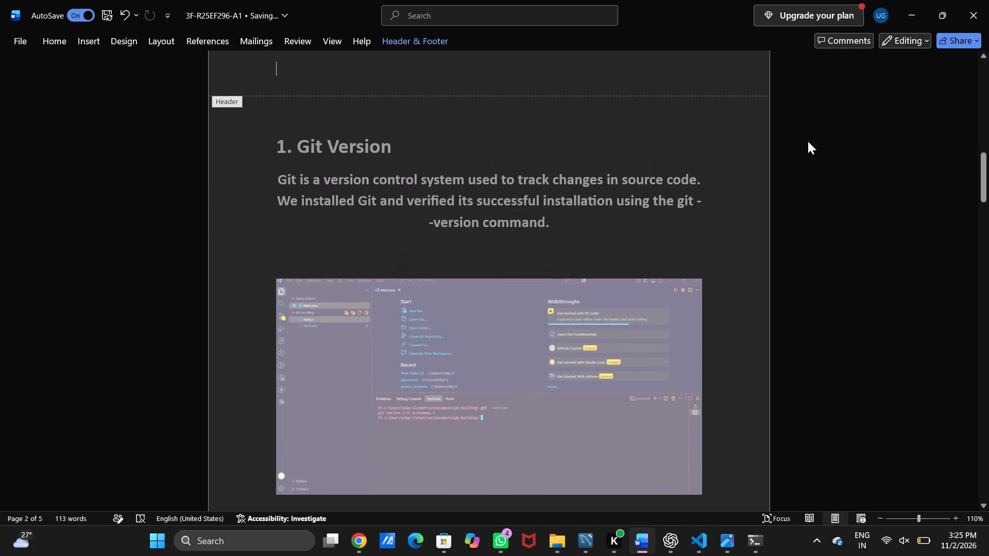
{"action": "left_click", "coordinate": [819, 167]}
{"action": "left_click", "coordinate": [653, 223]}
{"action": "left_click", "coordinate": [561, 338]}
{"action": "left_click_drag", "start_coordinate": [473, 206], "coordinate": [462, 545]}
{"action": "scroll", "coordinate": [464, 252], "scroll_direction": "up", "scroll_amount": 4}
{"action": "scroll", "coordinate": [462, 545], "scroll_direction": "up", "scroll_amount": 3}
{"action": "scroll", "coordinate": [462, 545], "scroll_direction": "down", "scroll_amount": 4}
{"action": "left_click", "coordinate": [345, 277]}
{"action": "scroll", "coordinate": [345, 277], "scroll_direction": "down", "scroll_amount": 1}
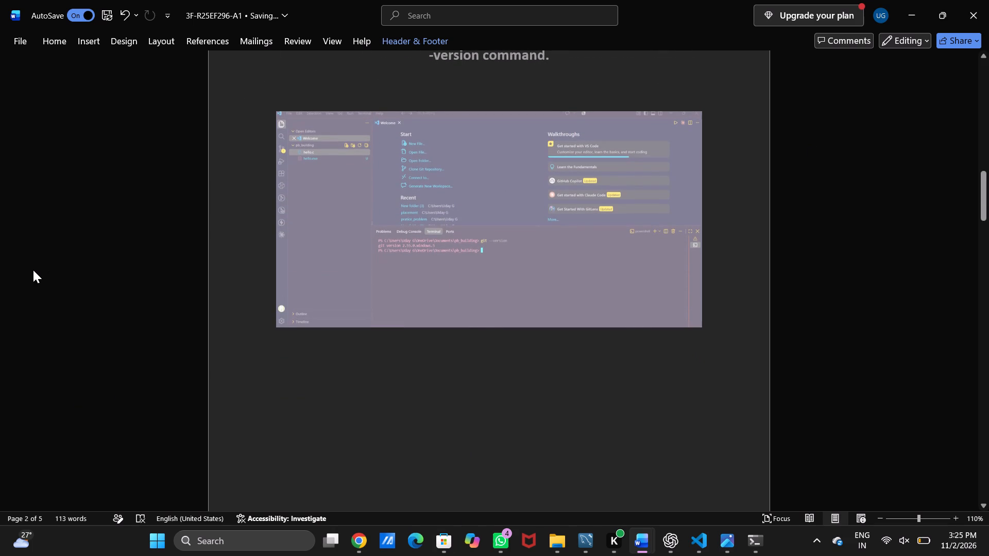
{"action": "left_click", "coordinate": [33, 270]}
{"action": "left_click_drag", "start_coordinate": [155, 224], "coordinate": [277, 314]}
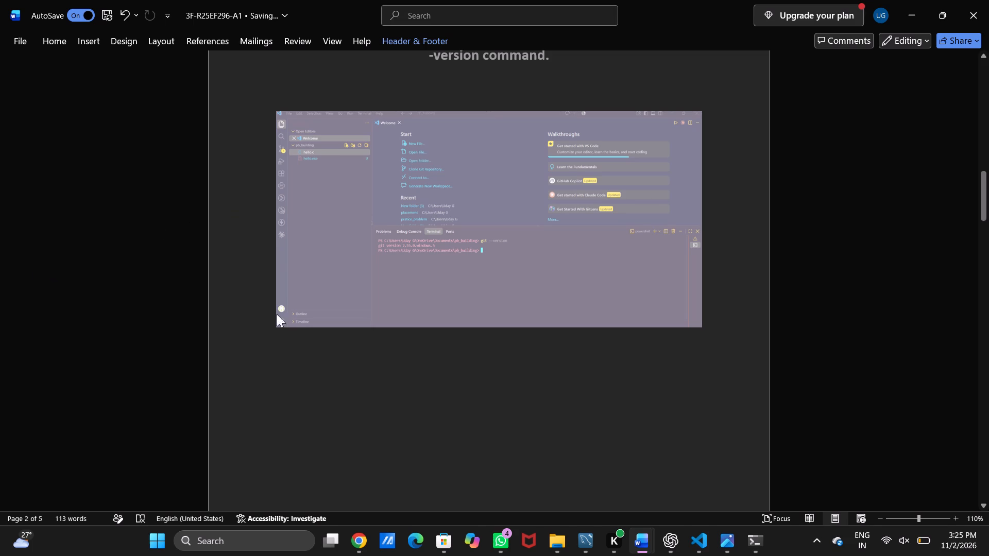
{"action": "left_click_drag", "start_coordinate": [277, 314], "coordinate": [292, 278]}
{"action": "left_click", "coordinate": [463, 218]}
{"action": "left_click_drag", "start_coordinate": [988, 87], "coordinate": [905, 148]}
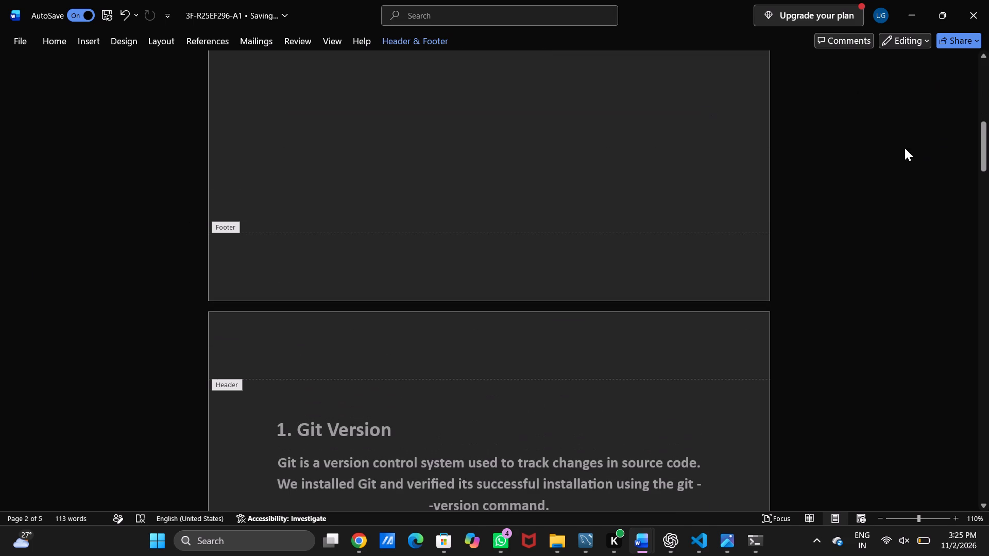
Leave header editing and paste the copied git --version checklist item on the blank line above the "1. Git Version" heading.
{"action": "scroll", "coordinate": [410, 404], "scroll_direction": "down", "scroll_amount": 4}
{"action": "scroll", "coordinate": [410, 404], "scroll_direction": "up", "scroll_amount": 1}
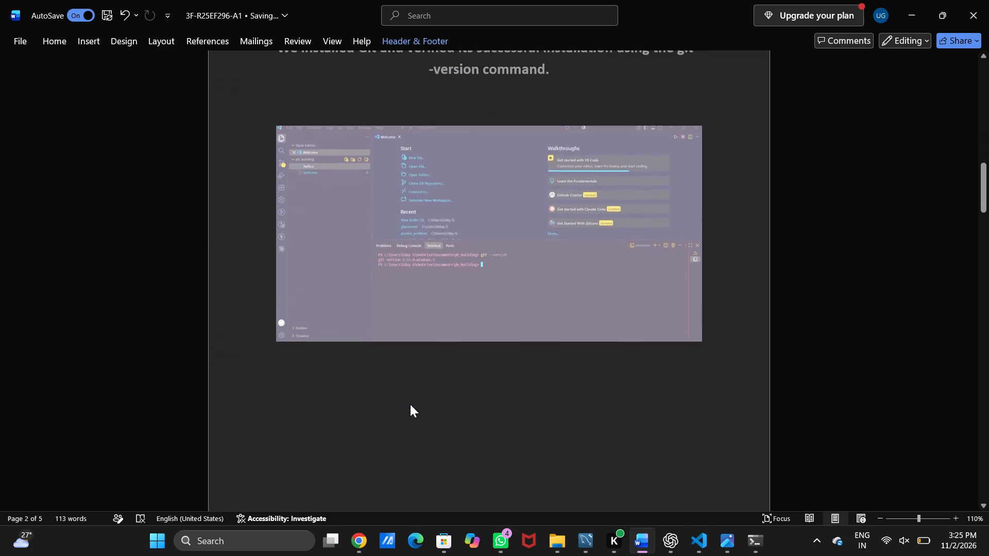
{"action": "scroll", "coordinate": [410, 404], "scroll_direction": "up", "scroll_amount": 1}
{"action": "left_click", "coordinate": [301, 279]}
{"action": "left_click_drag", "start_coordinate": [355, 265], "coordinate": [374, 230]}
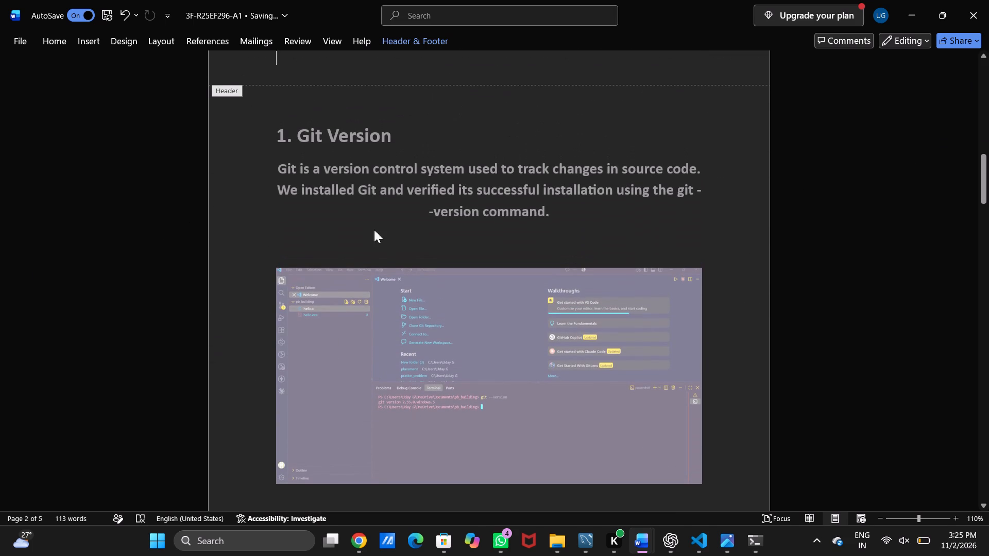
{"action": "left_click_drag", "start_coordinate": [374, 230], "coordinate": [404, 192]}
{"action": "left_click", "coordinate": [404, 192]}
{"action": "double_click", "coordinate": [404, 192]}
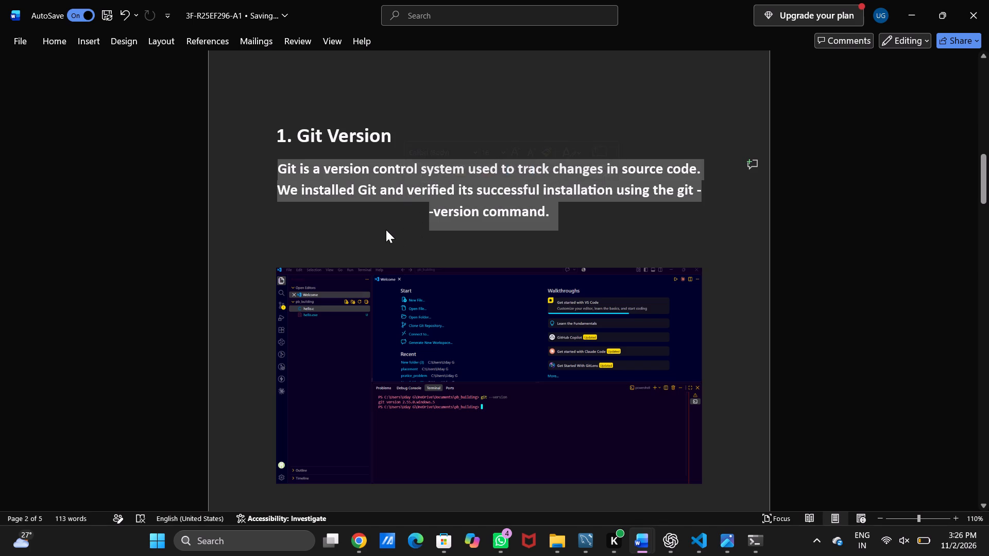
{"action": "left_click", "coordinate": [386, 230]}
{"action": "left_click", "coordinate": [334, 100]}
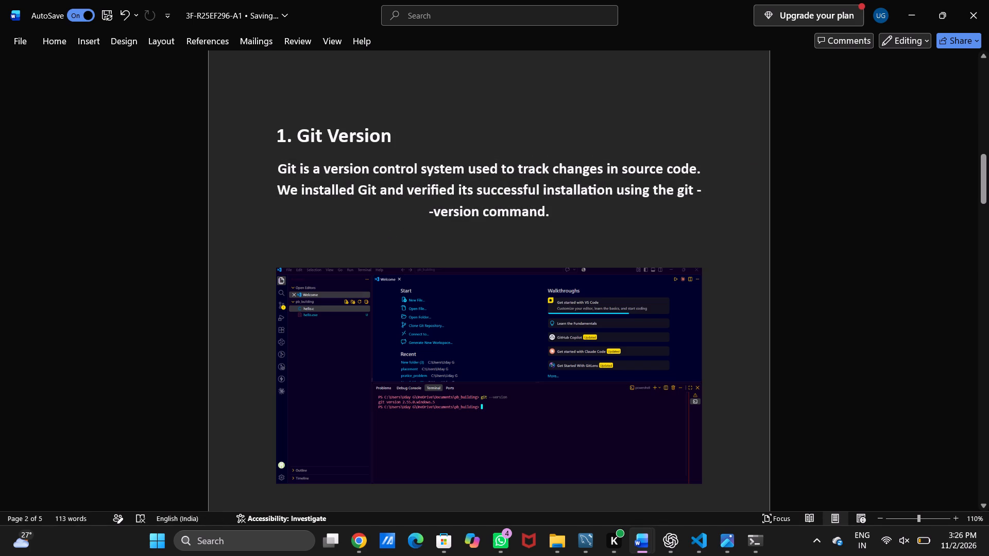
{"action": "key", "text": "ctrl+v"}
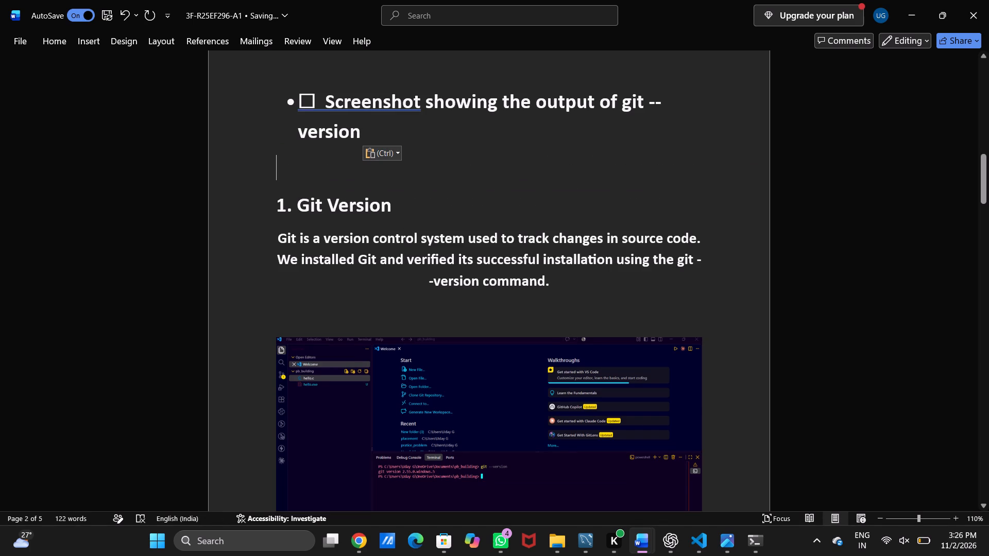
Remove the checkbox symbol and bullet from the pasted "Screenshot showing the output of git --version" line.
{"action": "left_click", "coordinate": [320, 102]}
{"action": "left_click", "coordinate": [320, 102]}
{"action": "key", "text": "BackSpace"}
{"action": "key", "text": "BackSpace"}
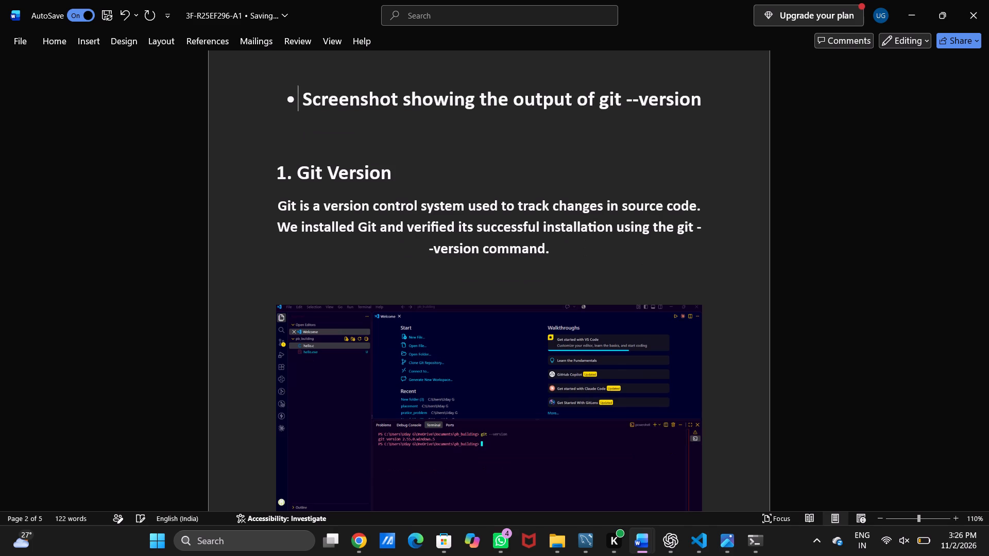
{"action": "key", "text": "BackSpace"}
{"action": "scroll", "coordinate": [320, 102], "scroll_direction": "up", "scroll_amount": 1}
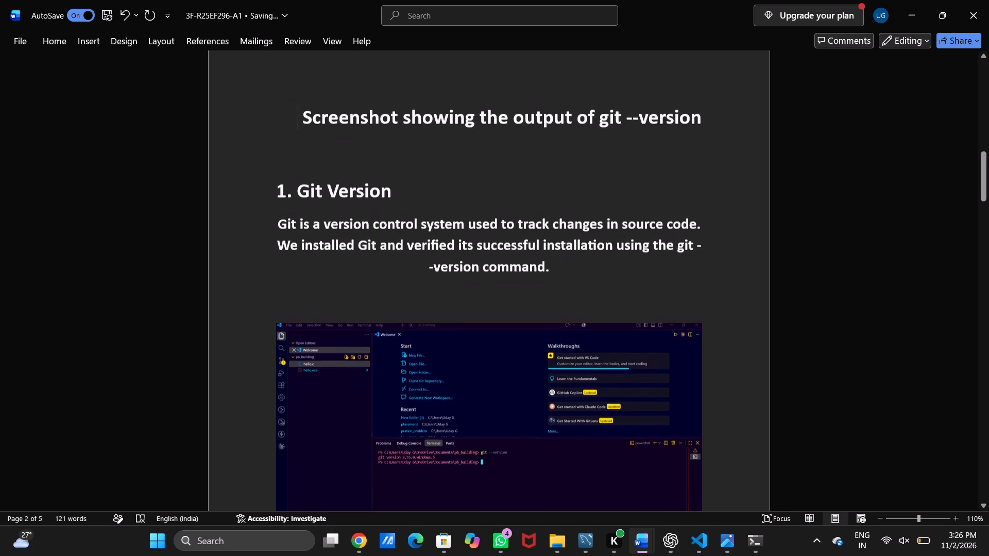
Switch to the Activity 1 document and copy the checklist text "Screenshot showing the output of code --version".
{"action": "scroll", "coordinate": [320, 102], "scroll_direction": "down", "scroll_amount": 10}
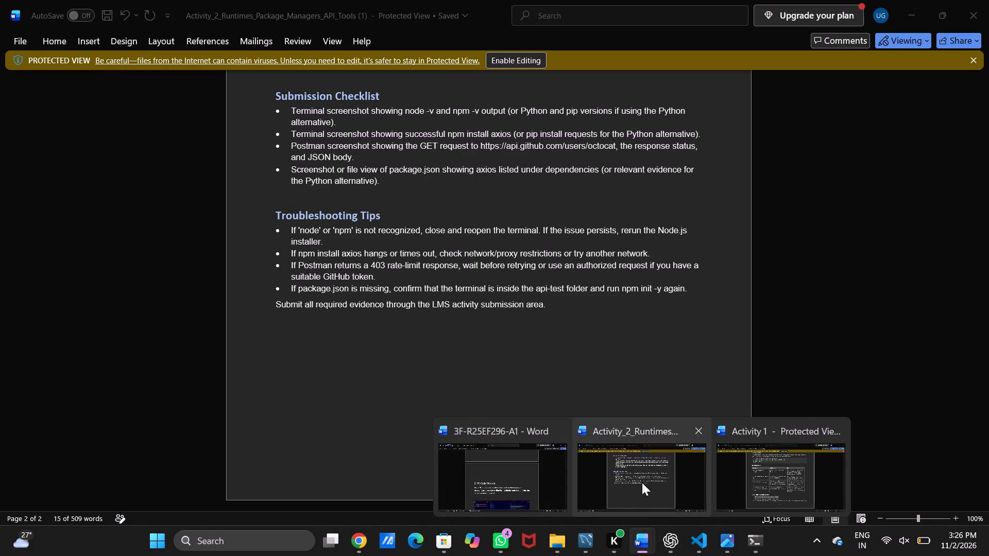
{"action": "left_click", "coordinate": [732, 478]}
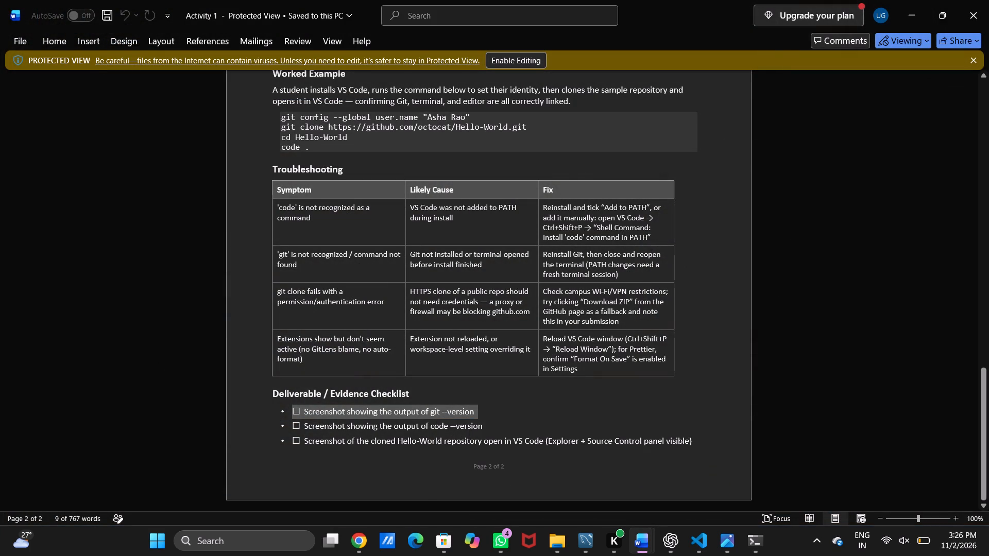
{"action": "left_click_drag", "start_coordinate": [306, 425], "coordinate": [411, 427]}
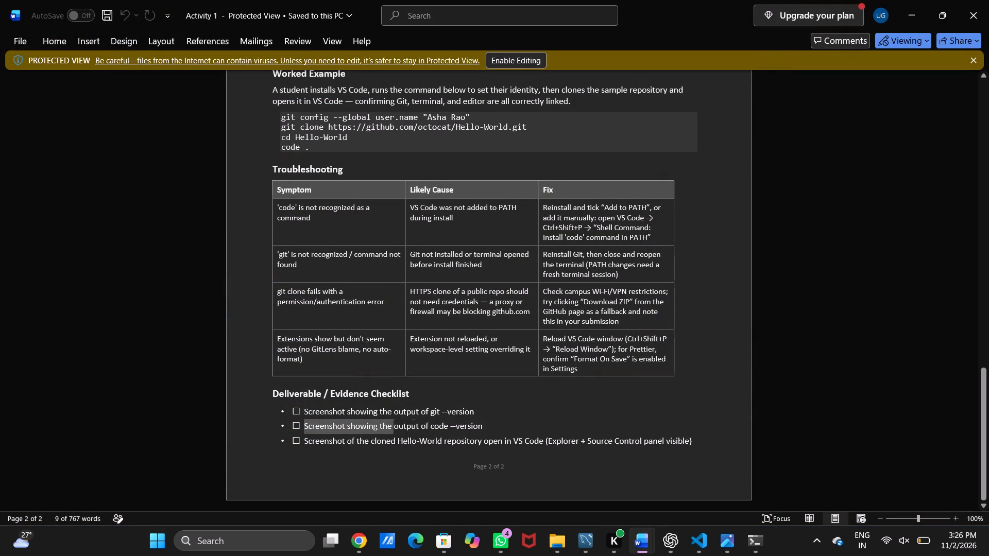
{"action": "left_click_drag", "start_coordinate": [411, 427], "coordinate": [487, 432]}
{"action": "key", "text": "ctrl+c"}
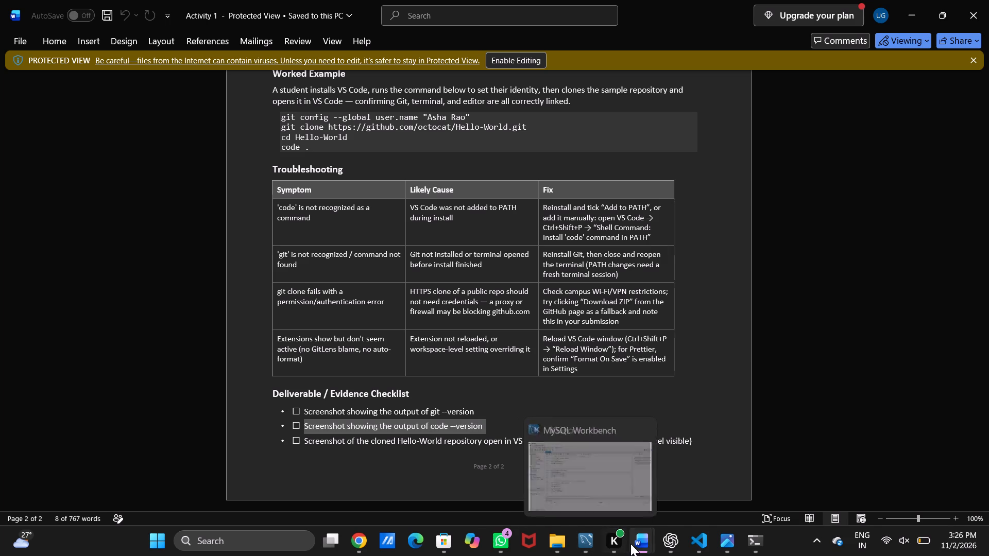
Return to the Assignment 1 report and paste the copied checklist item at the top of the page containing "2. VS Code Version".
{"action": "left_click", "coordinate": [527, 483]}
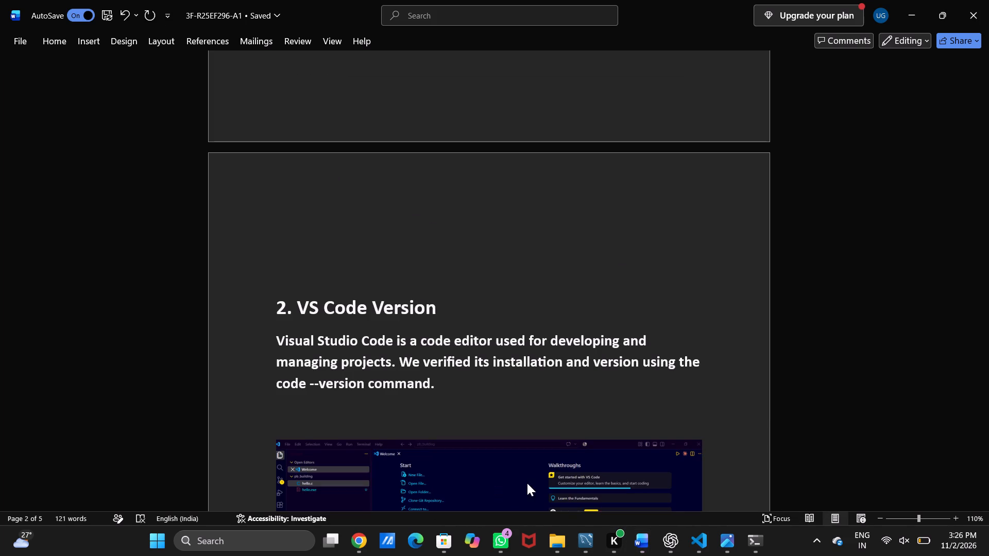
{"action": "left_click", "coordinate": [298, 241]}
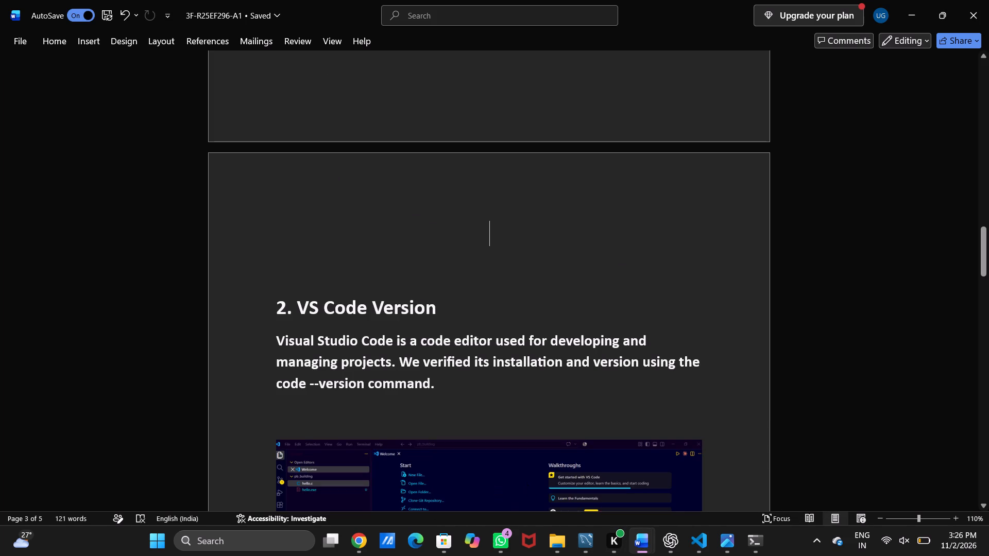
{"action": "key", "text": "BackSpace"}
{"action": "key", "text": "ctrl+v"}
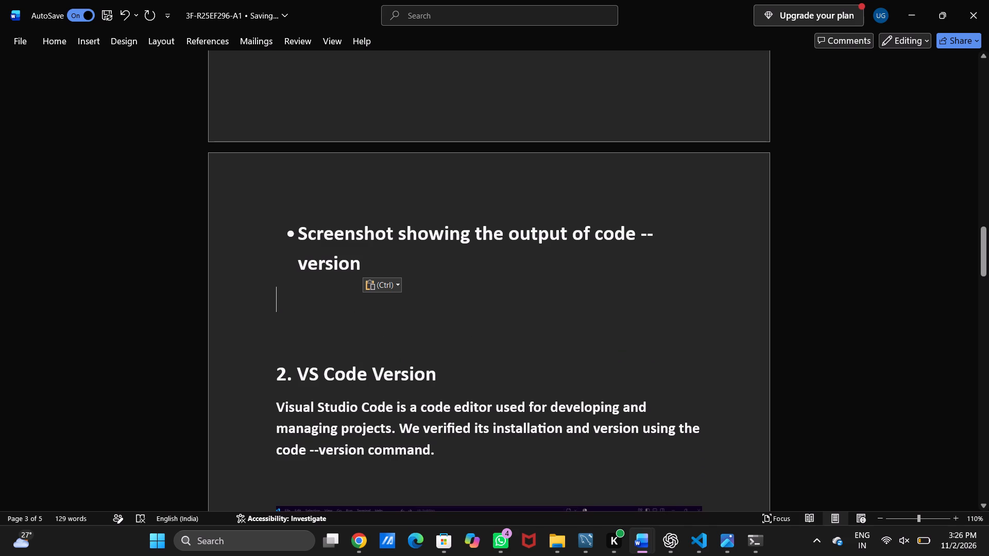
Set the font size of the pasted "Screenshot showing the output of code --version" line to 20.
{"action": "left_click_drag", "start_coordinate": [362, 259], "coordinate": [284, 259]}
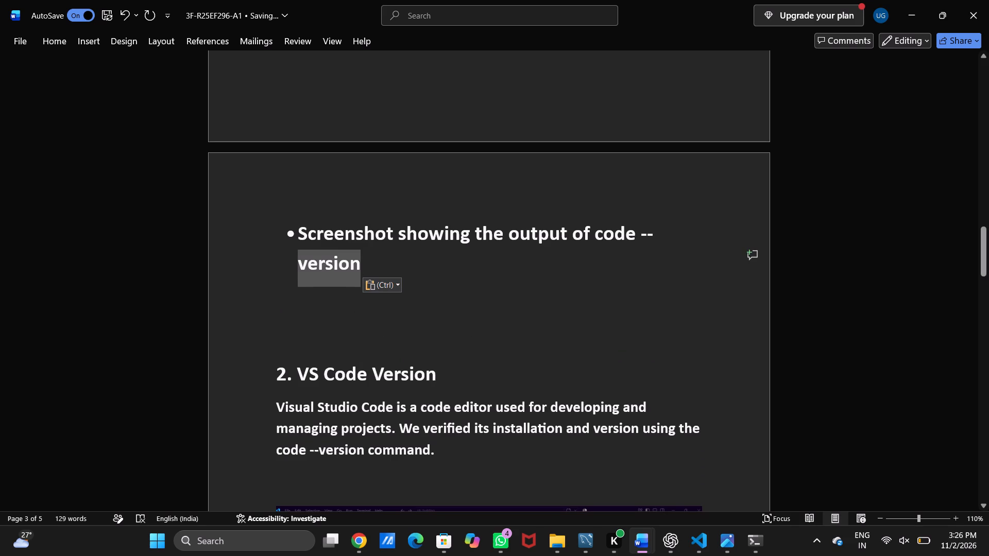
{"action": "left_click_drag", "start_coordinate": [284, 259], "coordinate": [286, 237]}
{"action": "left_click", "coordinate": [281, 234]}
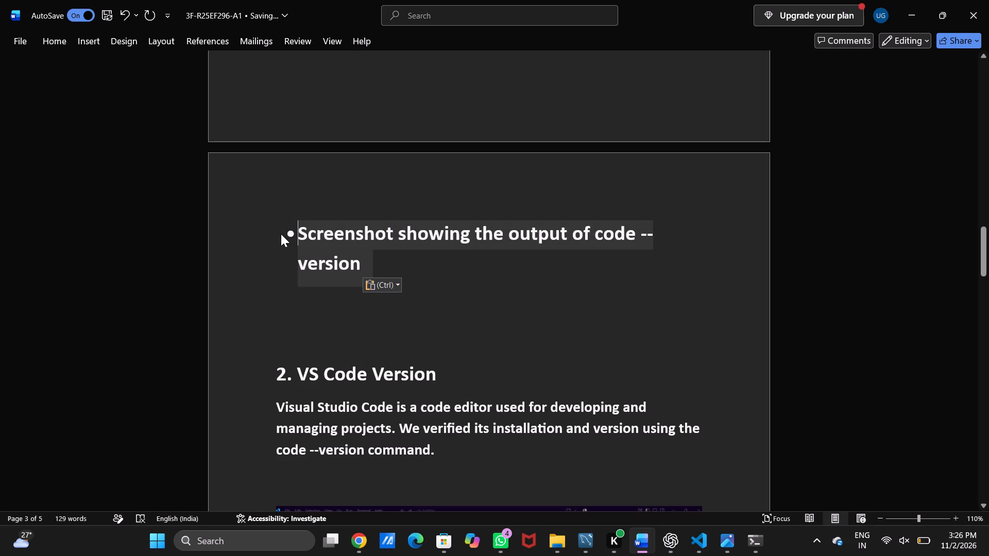
{"action": "left_click_drag", "start_coordinate": [285, 234], "coordinate": [374, 266]}
{"action": "left_click", "coordinate": [53, 42]}
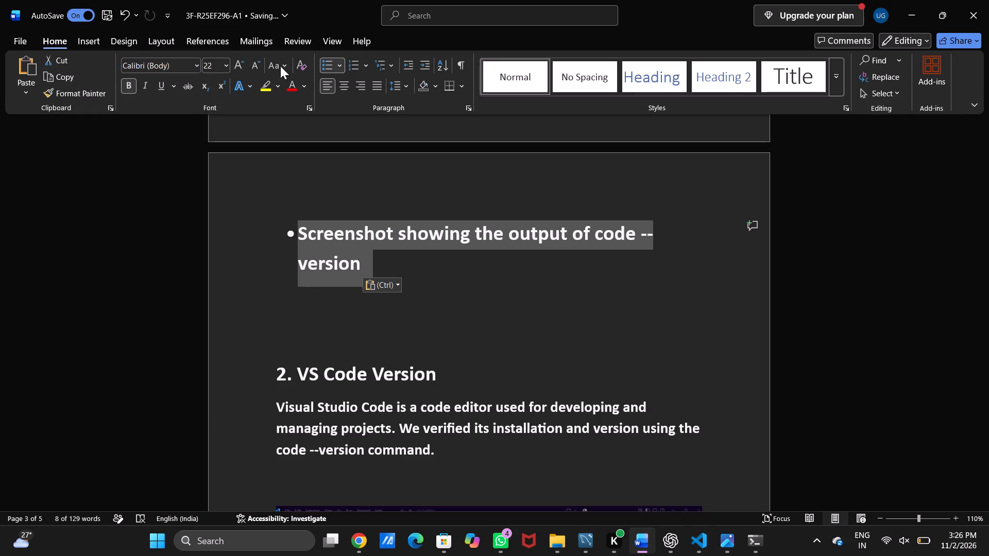
{"action": "left_click", "coordinate": [225, 64]}
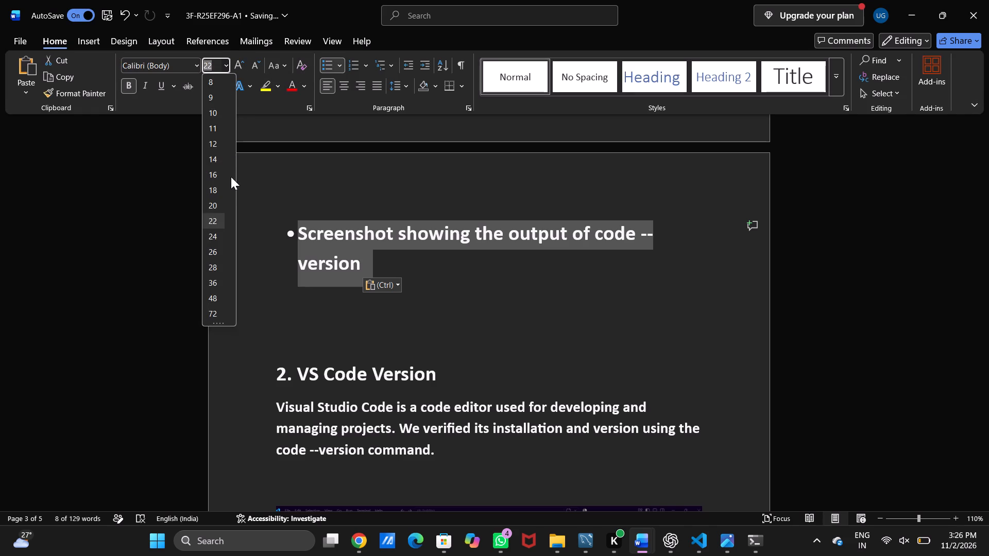
{"action": "left_click", "coordinate": [215, 202]}
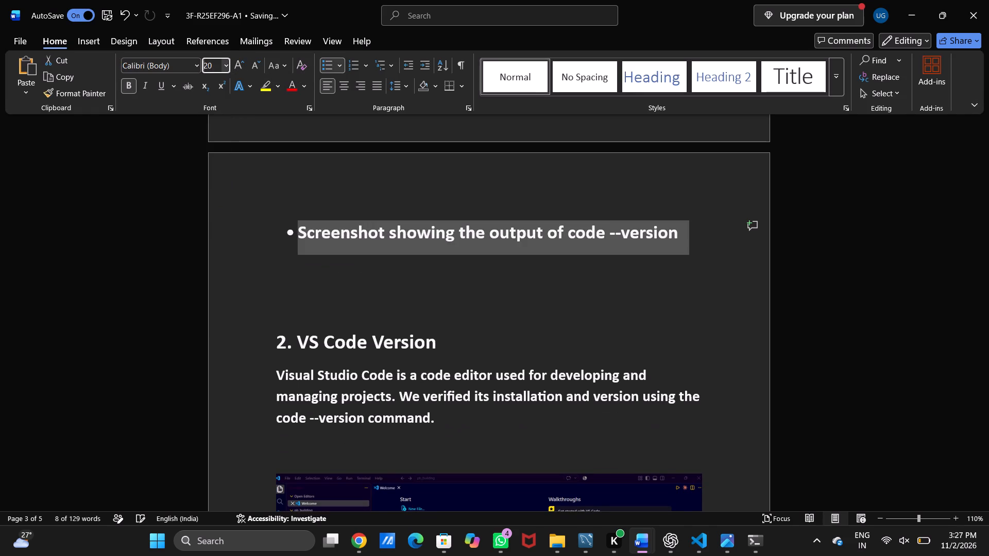
{"action": "left_click_drag", "start_coordinate": [65, 316], "coordinate": [396, 319]}
In the Activity 1 document, copy the checklist item about the cloned Hello-World repository open in VS Code, including its checkbox.
{"action": "scroll", "coordinate": [396, 319], "scroll_direction": "down", "scroll_amount": 3}
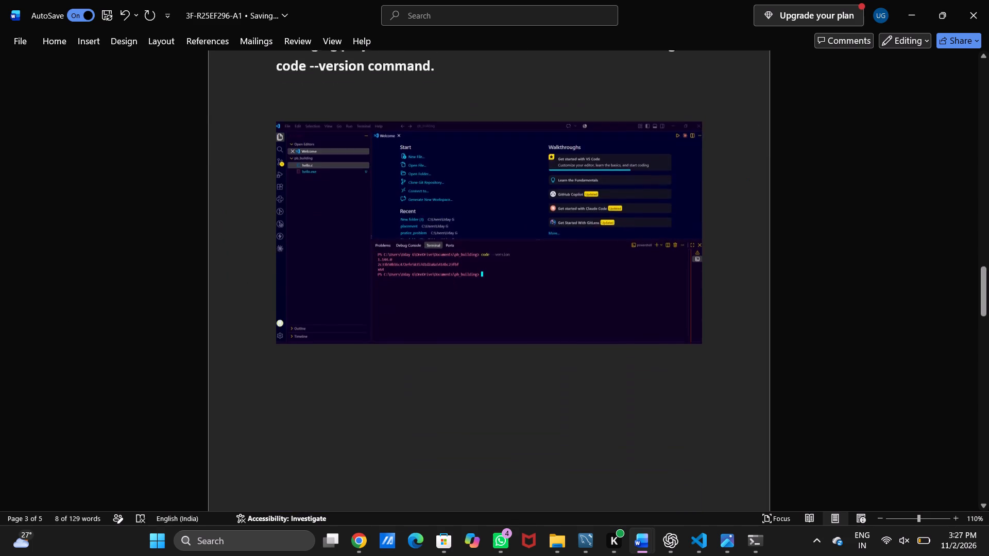
{"action": "scroll", "coordinate": [396, 319], "scroll_direction": "down", "scroll_amount": 4}
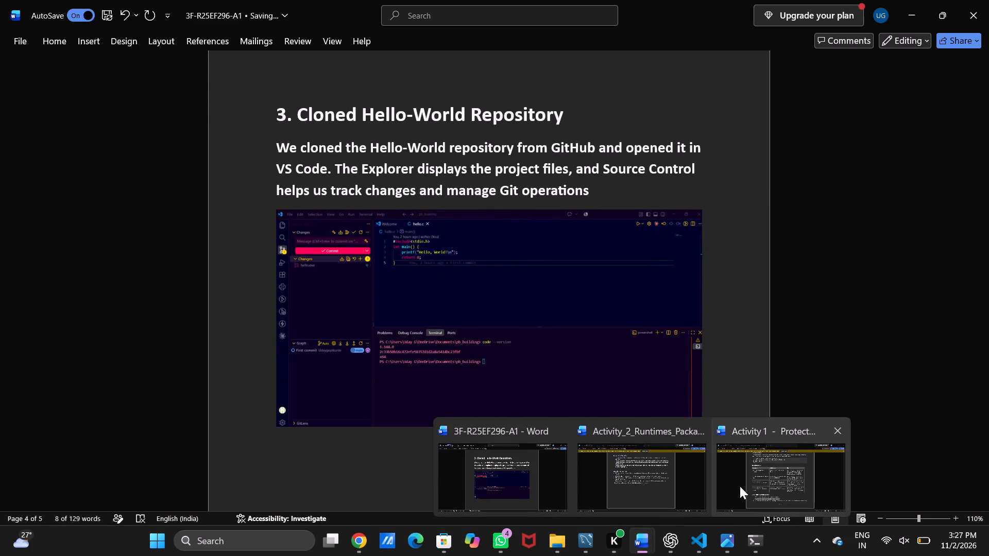
{"action": "left_click", "coordinate": [740, 486]}
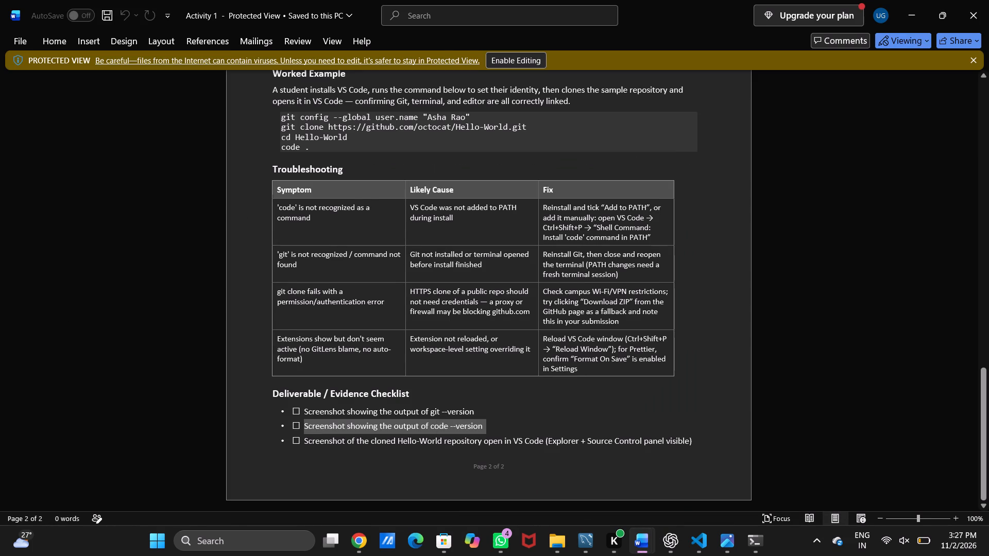
{"action": "left_click_drag", "start_coordinate": [301, 441], "coordinate": [469, 460]}
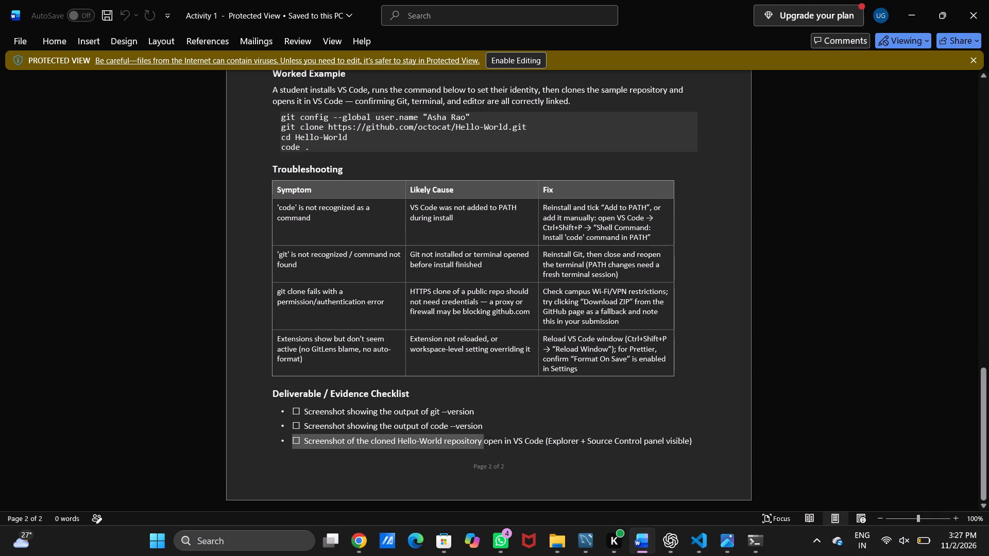
{"action": "left_click_drag", "start_coordinate": [469, 460], "coordinate": [700, 443]}
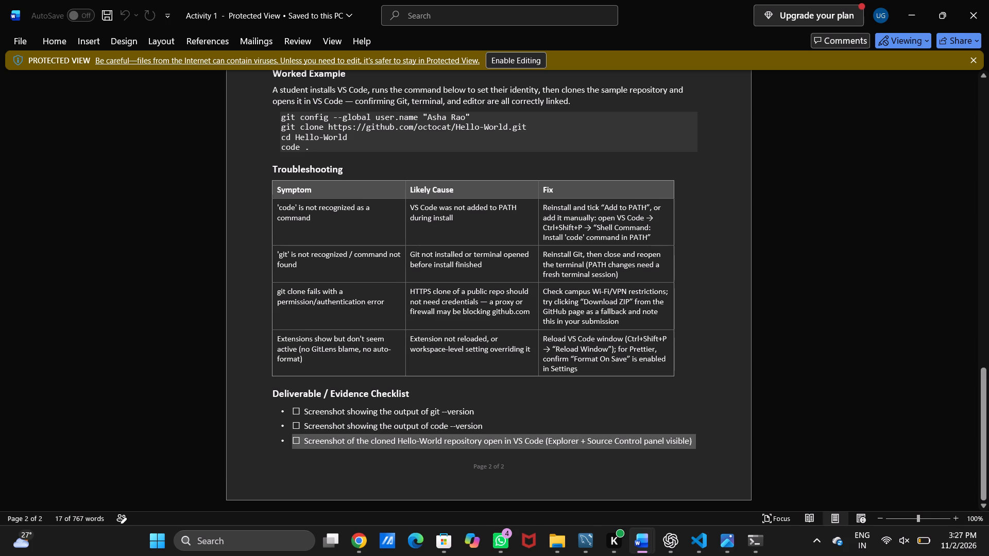
{"action": "key", "text": "ctrl+c"}
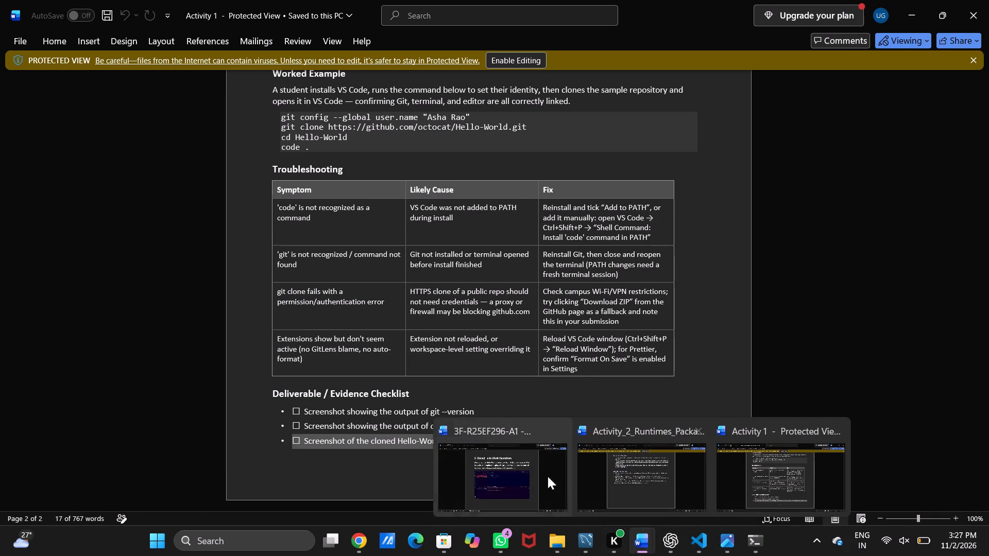
Return to the Assignment 1 report and paste the copied item at the top of the page containing "3. Cloned Hello-World Repository".
{"action": "left_click", "coordinate": [523, 468]}
{"action": "scroll", "coordinate": [343, 96], "scroll_direction": "up", "scroll_amount": 1}
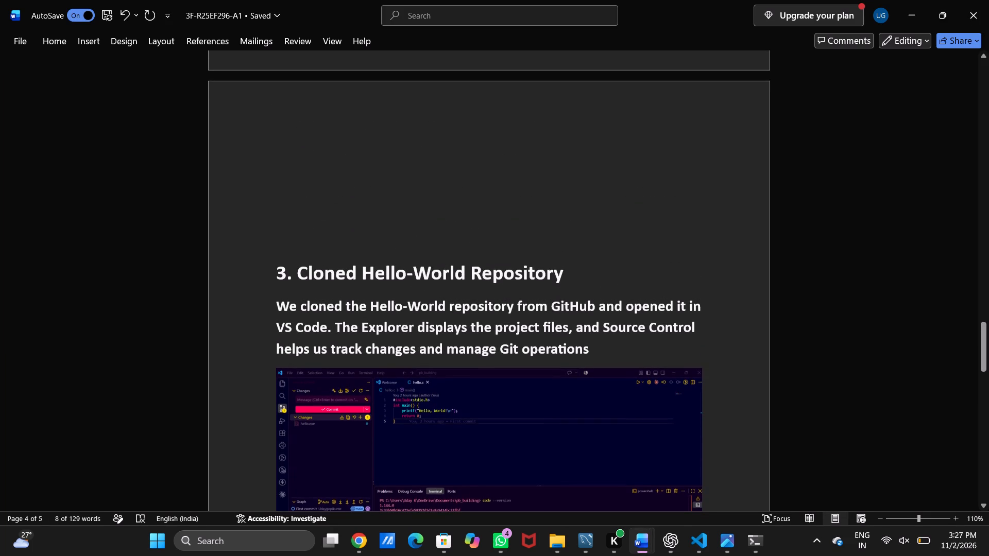
{"action": "left_click", "coordinate": [306, 132]}
{"action": "key", "text": "BackSpace"}
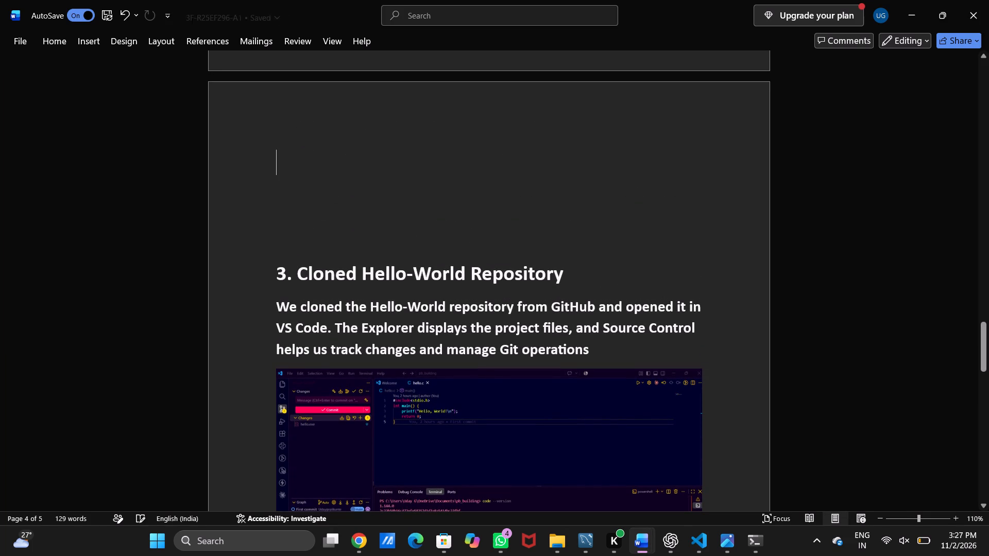
{"action": "key", "text": "ctrl+v"}
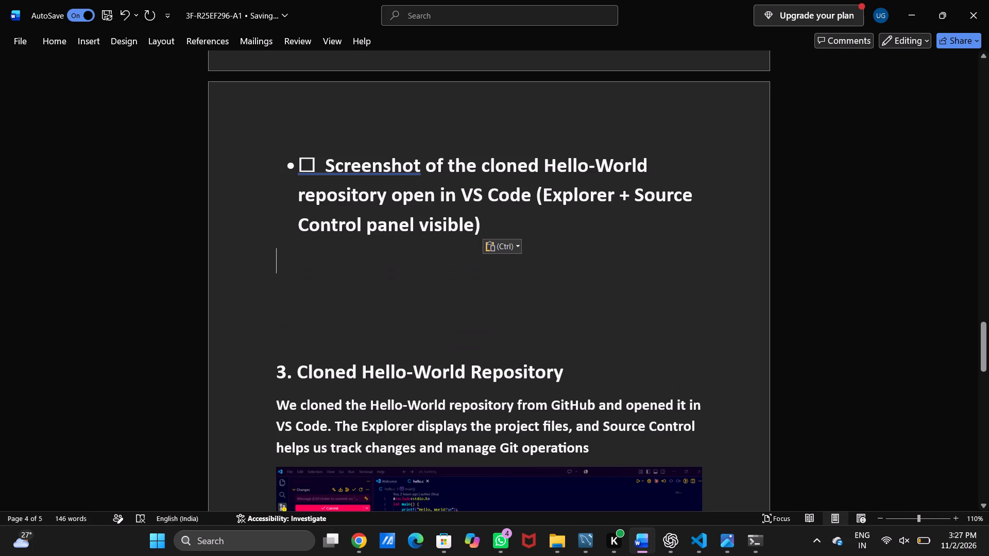
Set the font size of the pasted Hello-World repository checklist item to 18.
{"action": "left_click_drag", "start_coordinate": [485, 226], "coordinate": [288, 165]}
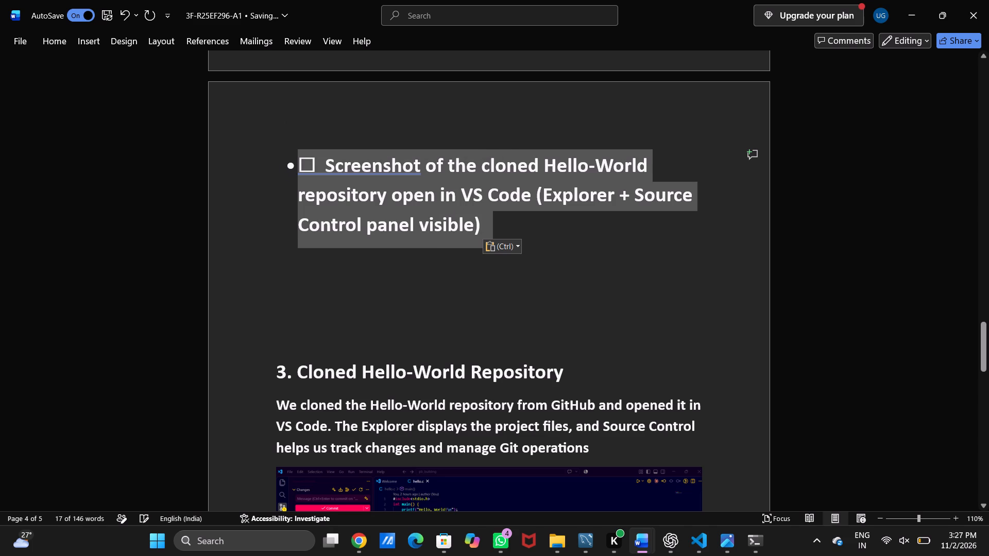
{"action": "left_click", "coordinate": [41, 44]}
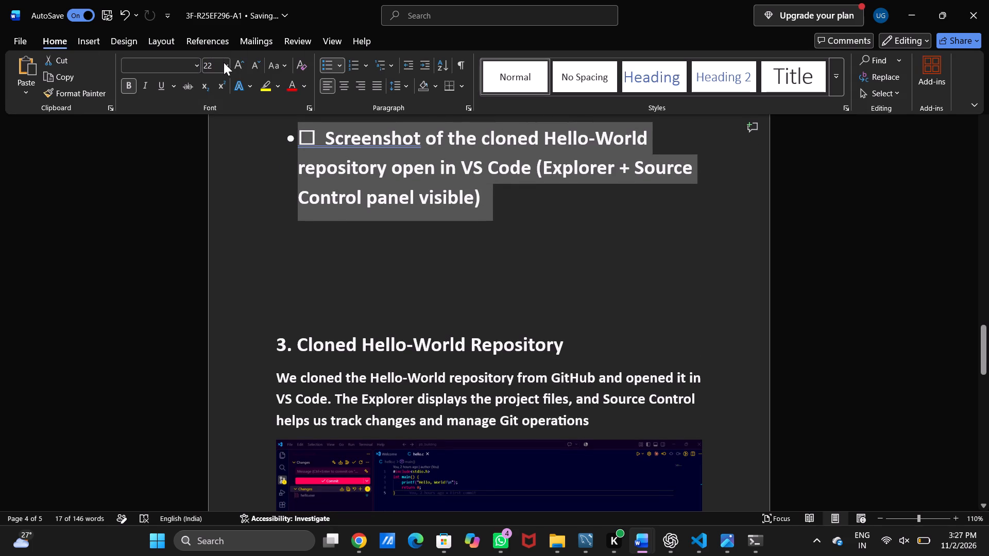
{"action": "left_click", "coordinate": [224, 62]}
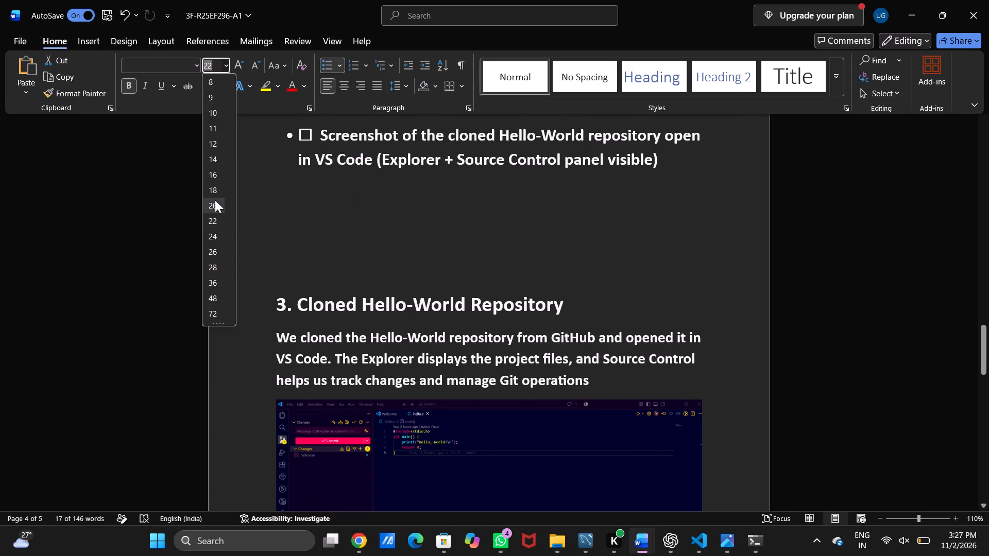
{"action": "left_click", "coordinate": [215, 200]}
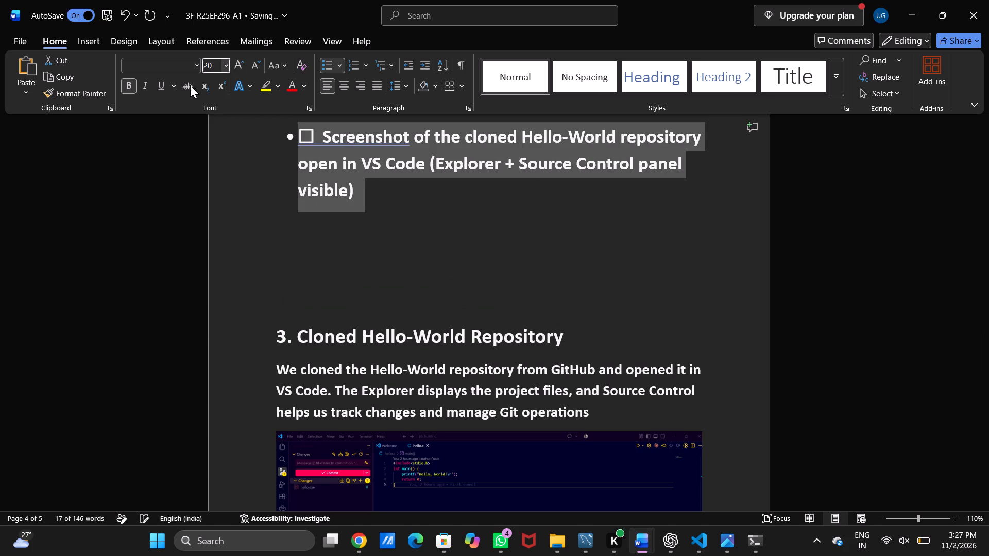
{"action": "left_click", "coordinate": [225, 63]}
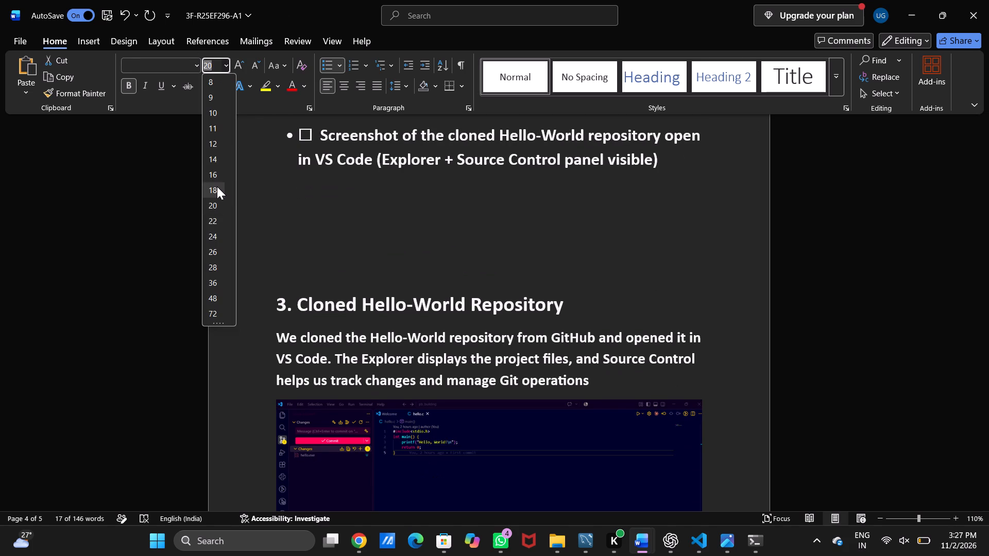
{"action": "left_click", "coordinate": [217, 186]}
{"action": "left_click", "coordinate": [179, 249]}
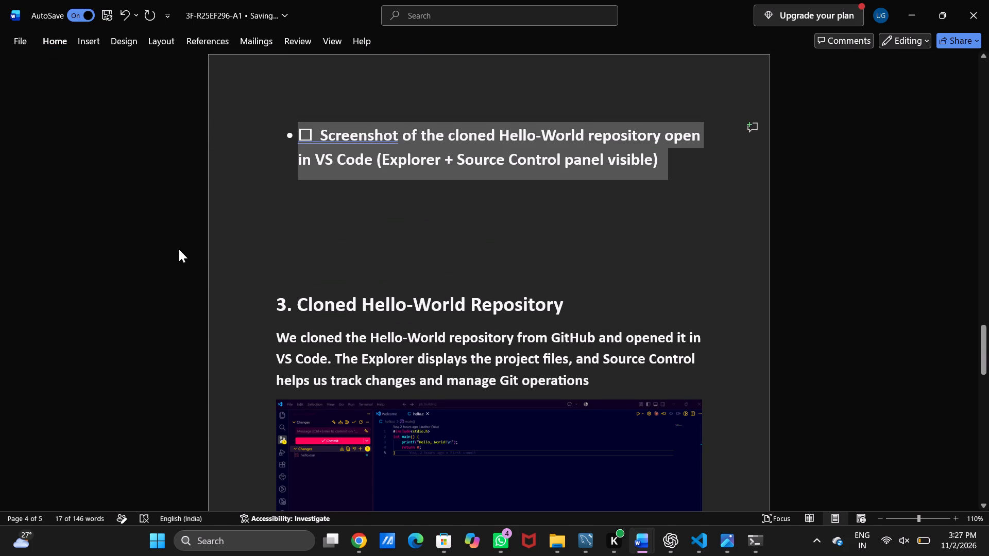
{"action": "left_click_drag", "start_coordinate": [510, 195], "coordinate": [691, 165]}
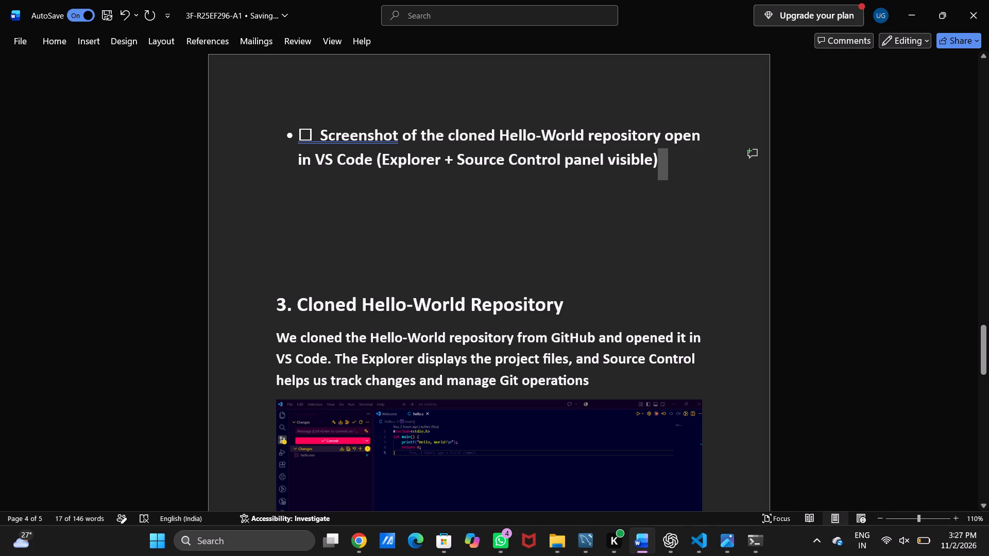
Delete "(Explorer + Source Control panel visible)" from the end of the pasted Hello-World repository checklist item.
{"action": "left_click_drag", "start_coordinate": [691, 165], "coordinate": [668, 160]}
{"action": "left_click", "coordinate": [668, 160]}
{"action": "key", "text": "BackSpace"}
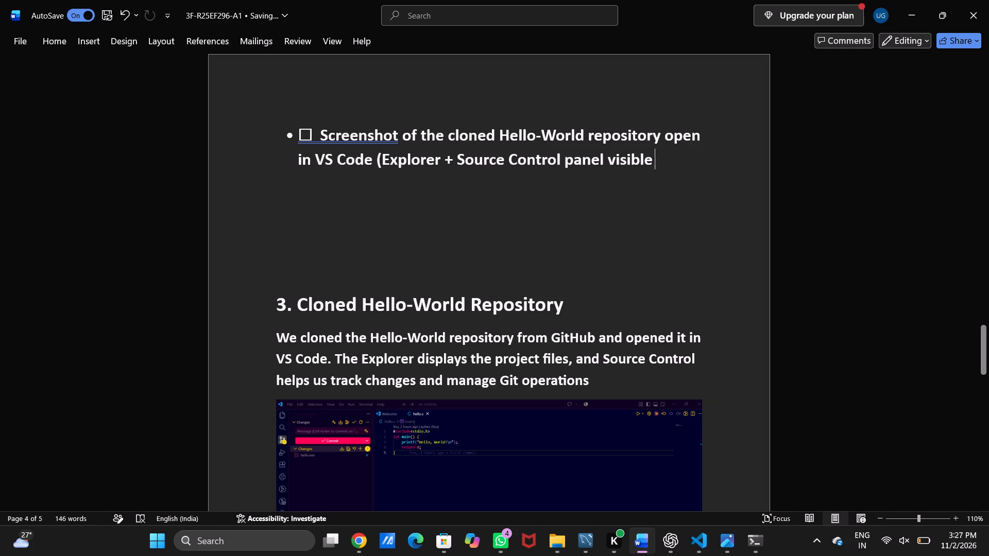
{"action": "key", "text": "BackSpace"}
{"action": "key", "text": "BackSpace"}
{"action": "key", "text": "BackSpace"}
{"action": "key", "text": "BackSpace"}
{"action": "key", "text": "BackSpace"}
{"action": "key", "text": "BackSpace"}
{"action": "key", "text": "BackSpace"}
{"action": "key", "text": "BackSpace"}
{"action": "key", "text": "BackSpace"}
{"action": "key", "text": "BackSpace"}
{"action": "key", "text": "BackSpace"}
{"action": "key", "text": "BackSpace"}
{"action": "key", "text": "BackSpace"}
{"action": "key", "text": "BackSpace"}
{"action": "key", "text": "BackSpace"}
{"action": "key", "text": "BackSpace"}
{"action": "key", "text": "BackSpace"}
{"action": "key", "text": "BackSpace"}
{"action": "key", "text": "BackSpace"}
{"action": "key", "text": "BackSpace"}
{"action": "key", "text": "BackSpace"}
{"action": "key", "text": "BackSpace"}
{"action": "key", "text": "BackSpace"}
{"action": "key", "text": "BackSpace"}
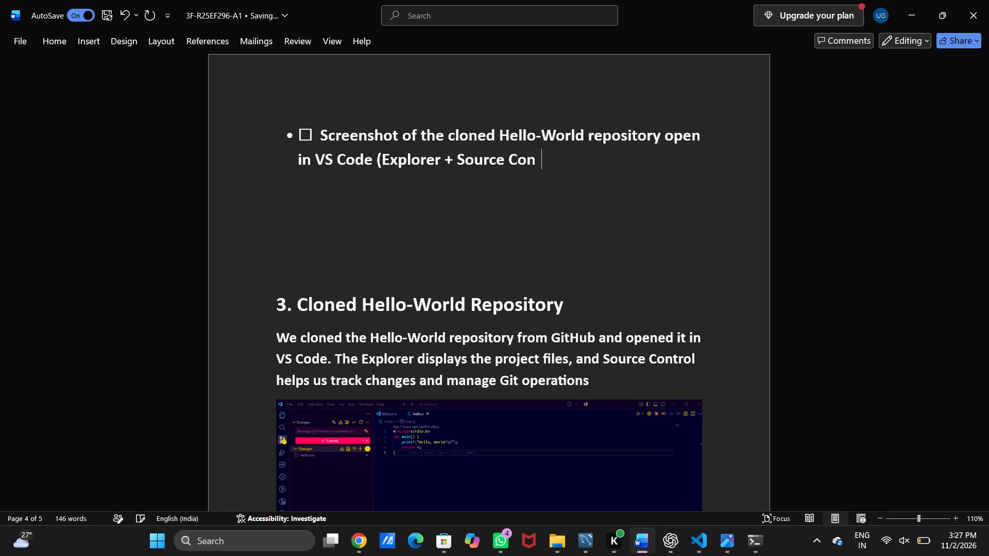
{"action": "key", "text": "BackSpace"}
{"action": "key", "text": "BackSpace"}
{"action": "key", "text": "BackSpace"}
{"action": "key", "text": "BackSpace"}
{"action": "key", "text": "BackSpace"}
{"action": "key", "text": "BackSpace"}
{"action": "key", "text": "BackSpace"}
{"action": "key", "text": "BackSpace"}
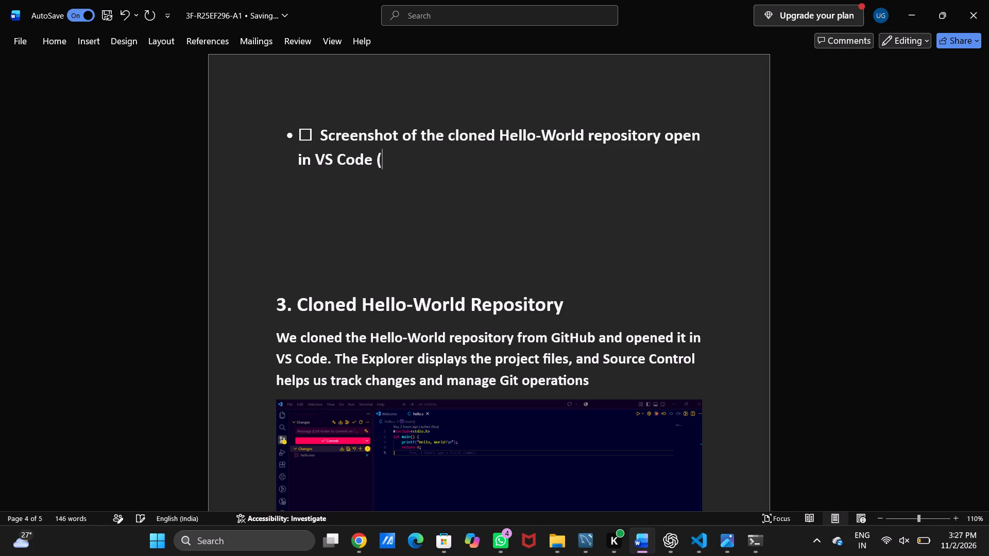
{"action": "key", "text": "BackSpace"}
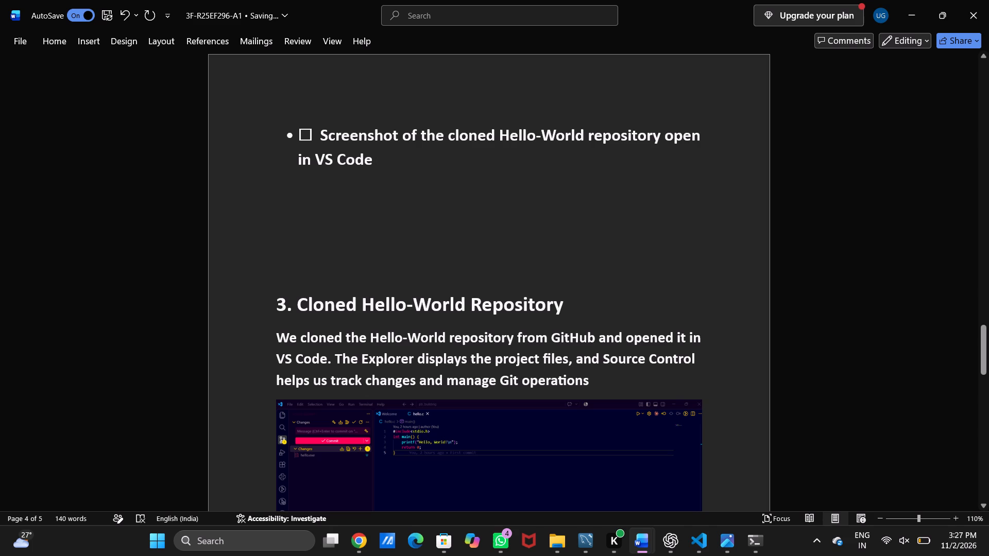
Remove the blank lines between the checklist item and the "3. Cloned Hello-World Repository" heading.
{"action": "left_click", "coordinate": [356, 279]}
{"action": "key", "text": "BackSpace"}
{"action": "key", "text": "BackSpace"}
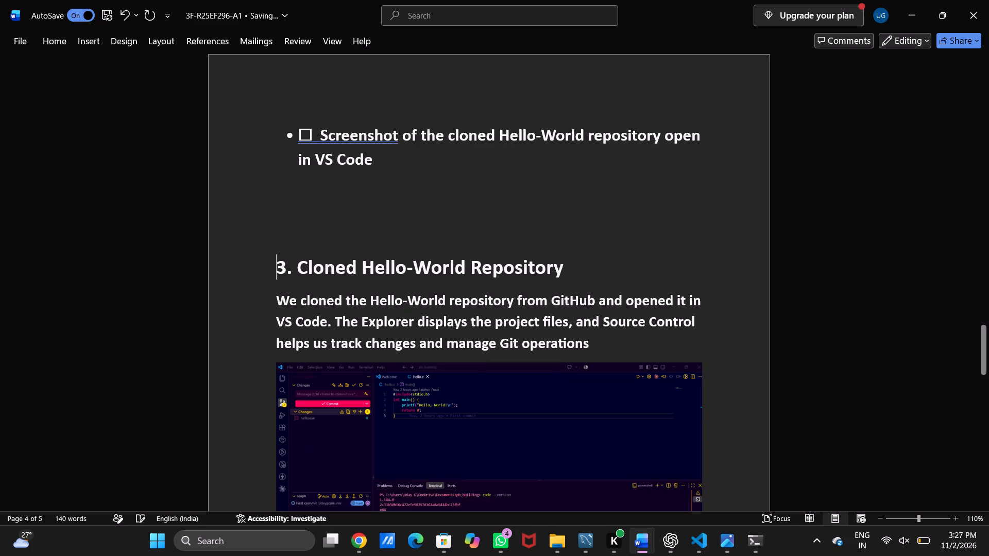
{"action": "key", "text": "BackSpace"}
{"action": "key", "text": "BackSpace"}
Check the edited pages of the Assignment 1 report and save the document.
{"action": "scroll", "coordinate": [345, 337], "scroll_direction": "down", "scroll_amount": 2}
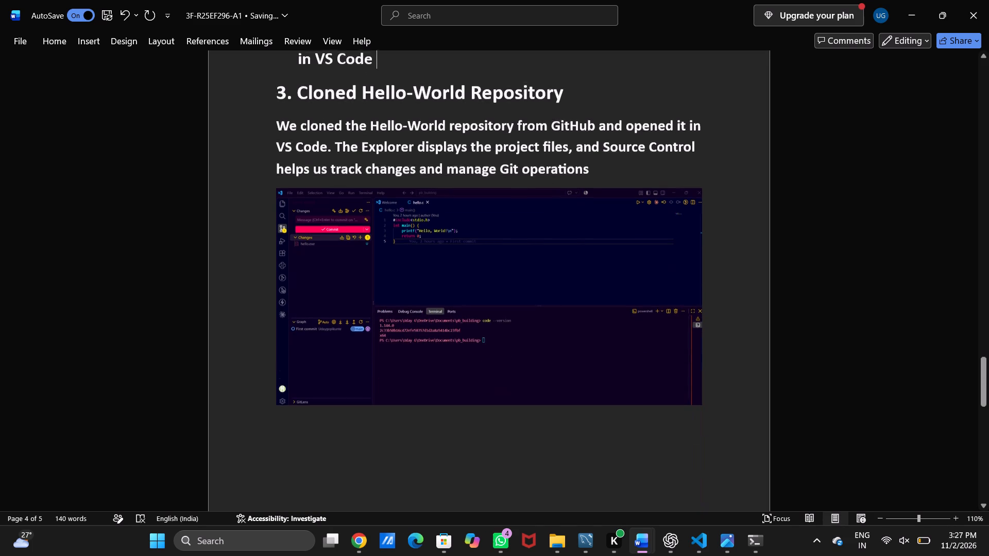
{"action": "scroll", "coordinate": [345, 337], "scroll_direction": "down", "scroll_amount": 1}
{"action": "scroll", "coordinate": [345, 337], "scroll_direction": "up", "scroll_amount": 6}
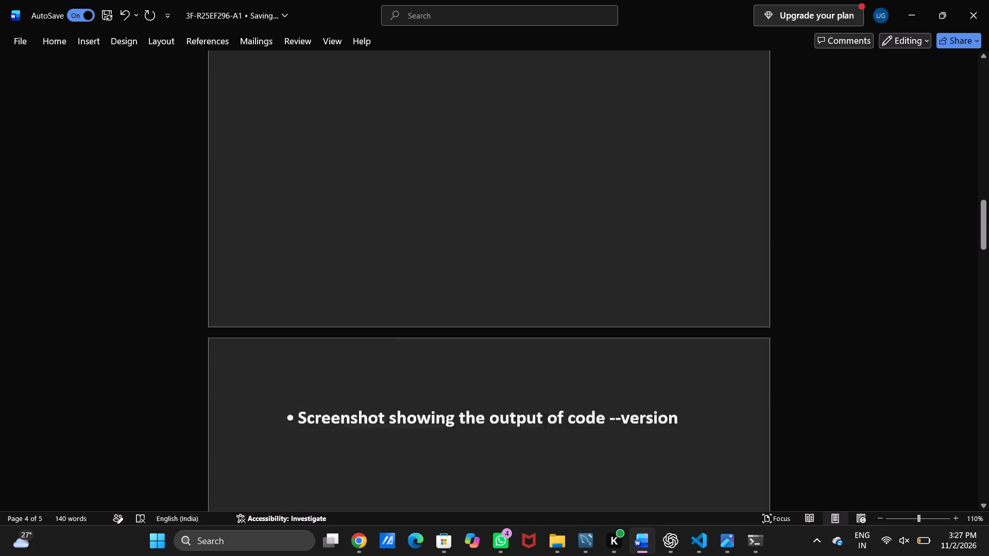
{"action": "scroll", "coordinate": [345, 337], "scroll_direction": "up", "scroll_amount": 4}
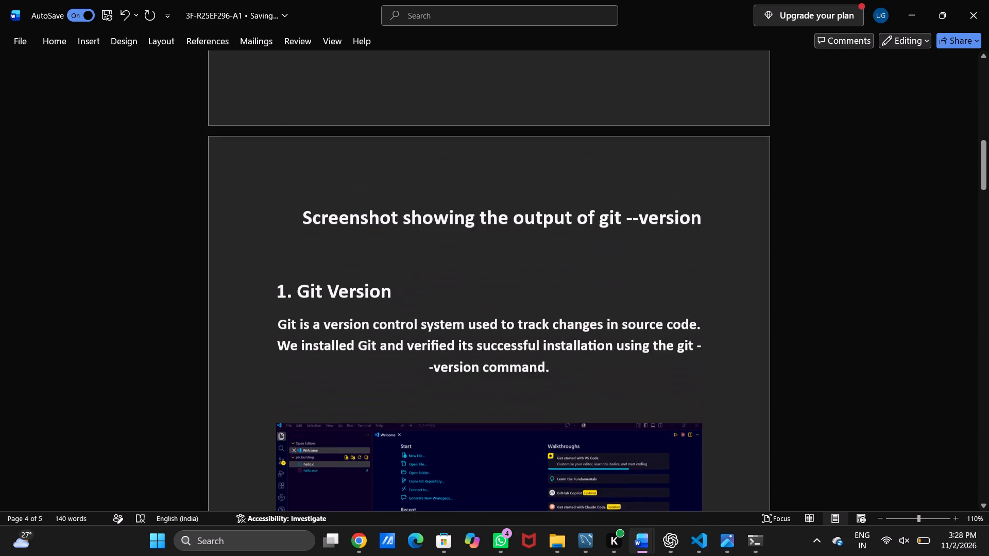
{"action": "key", "text": "ctrl+s"}
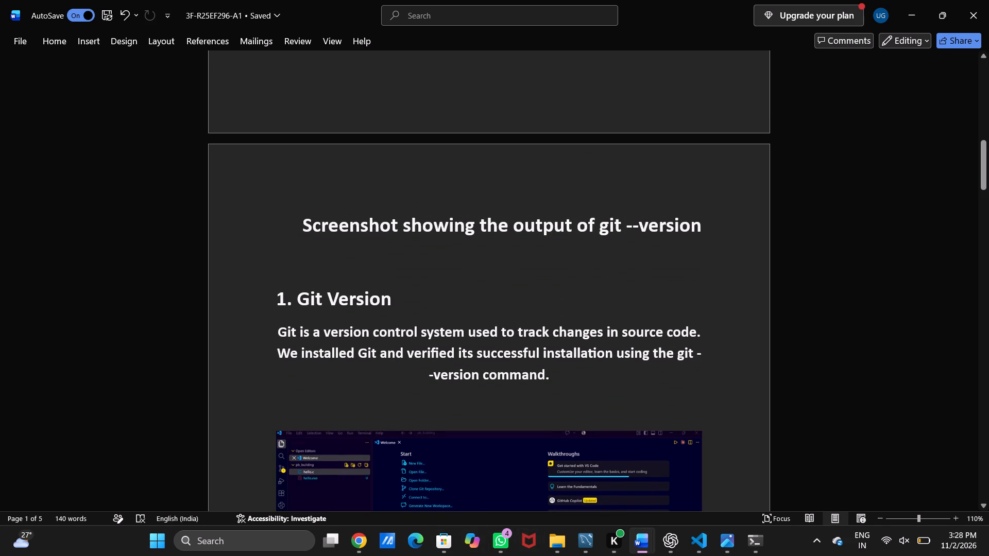
Switch to the Adobe Acrobat Word-to-PDF page in Chrome and leave the old conversion result to return to the file upload.
{"action": "left_click", "coordinate": [357, 457]}
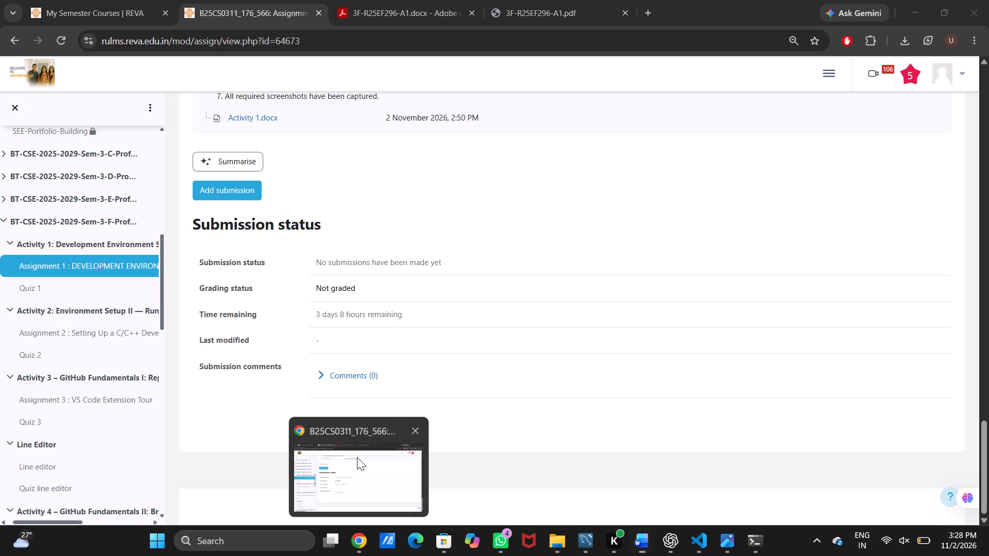
{"action": "left_click", "coordinate": [366, 0]}
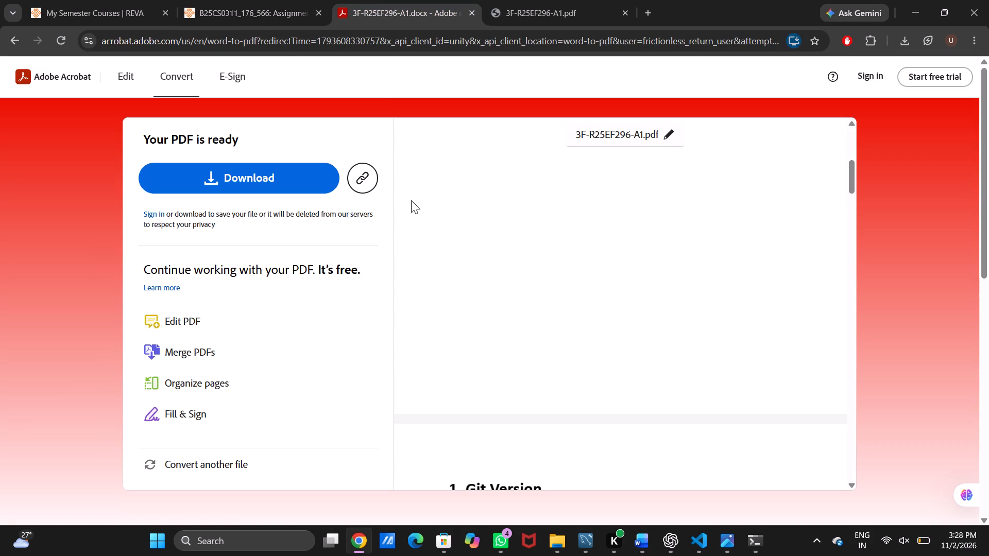
{"action": "left_click", "coordinate": [411, 220]}
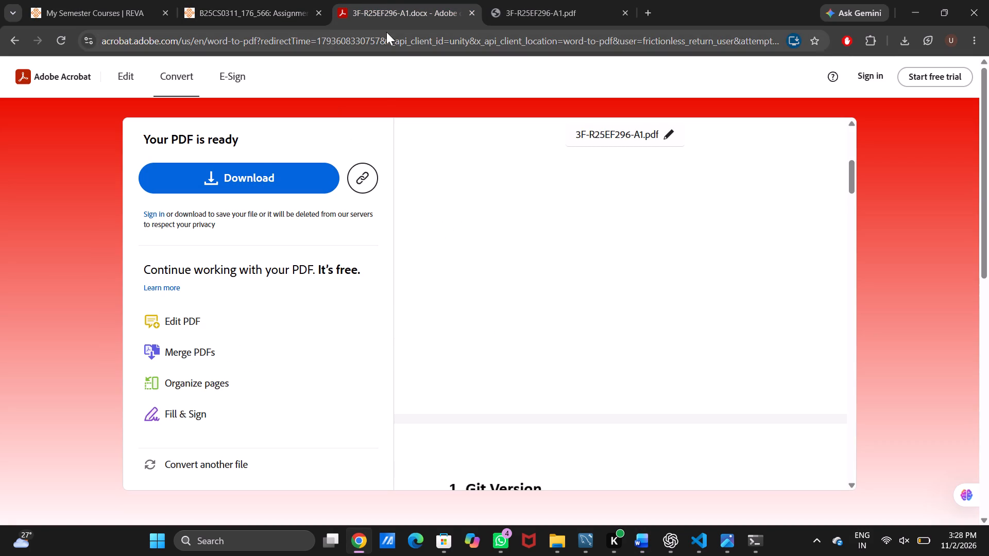
{"action": "left_click", "coordinate": [9, 41]}
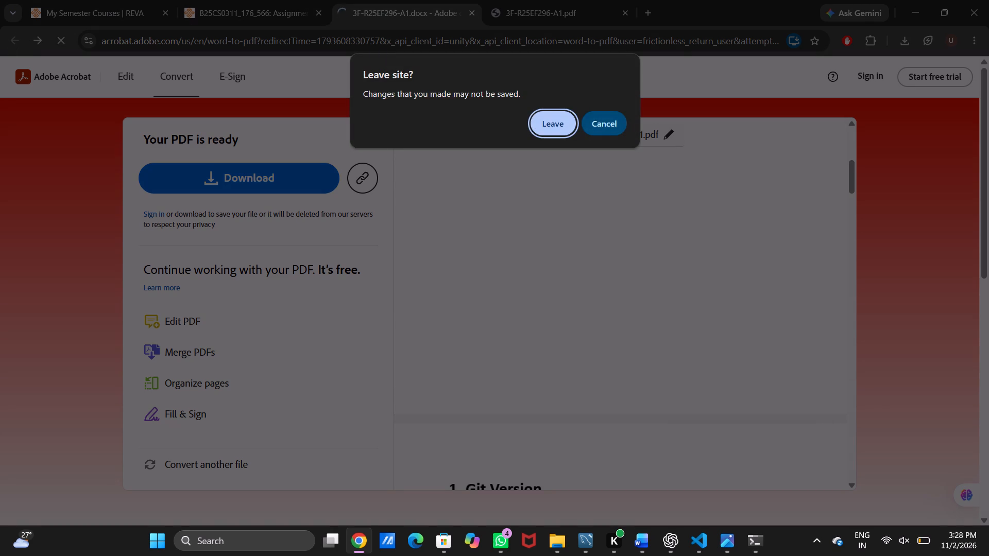
{"action": "left_click", "coordinate": [556, 126]}
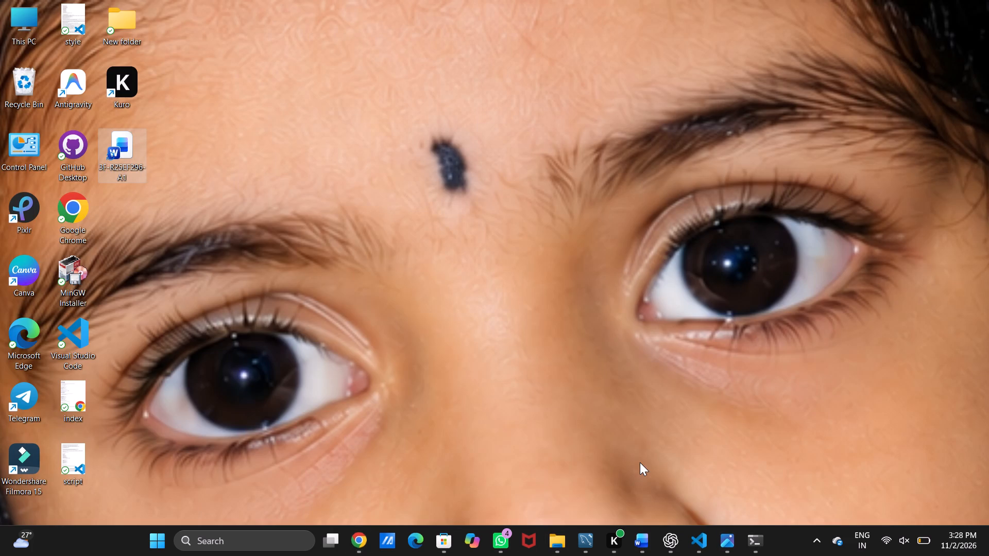
Open the Assignment 1 report from the desktop in Word and look through its edited pages.
{"action": "left_click", "coordinate": [107, 161]}
{"action": "double_click", "coordinate": [119, 148]}
{"action": "scroll", "coordinate": [359, 258], "scroll_direction": "down", "scroll_amount": 4}
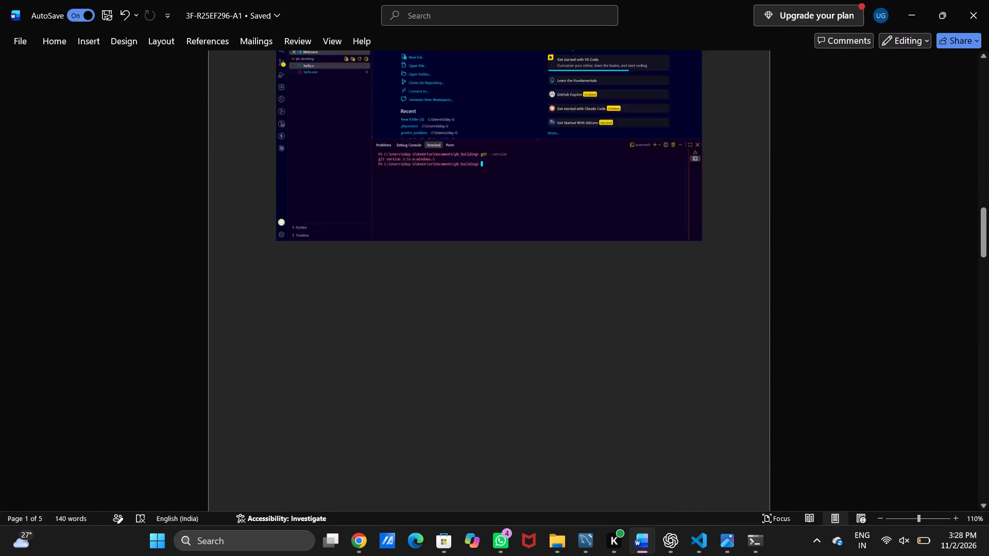
{"action": "scroll", "coordinate": [359, 258], "scroll_direction": "down", "scroll_amount": 4}
{"action": "scroll", "coordinate": [359, 258], "scroll_direction": "up", "scroll_amount": 5}
{"action": "scroll", "coordinate": [359, 258], "scroll_direction": "down", "scroll_amount": 4}
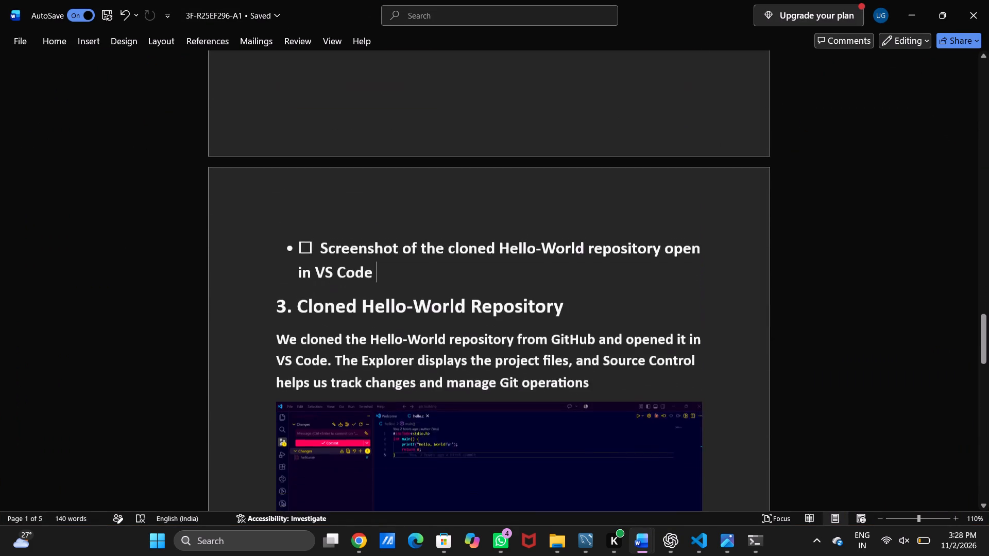
{"action": "scroll", "coordinate": [359, 258], "scroll_direction": "down", "scroll_amount": 3}
{"action": "scroll", "coordinate": [359, 258], "scroll_direction": "up", "scroll_amount": 5}
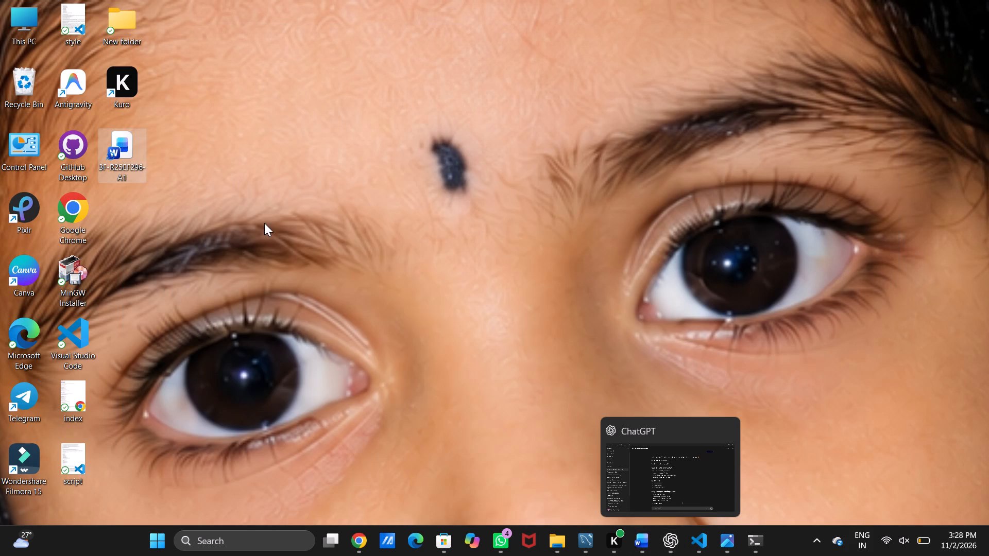
Upload the Assignment 1 Word report from the desktop to Acrobat's online converter in Chrome to convert it to PDF.
{"action": "left_click_drag", "start_coordinate": [110, 152], "coordinate": [398, 519]}
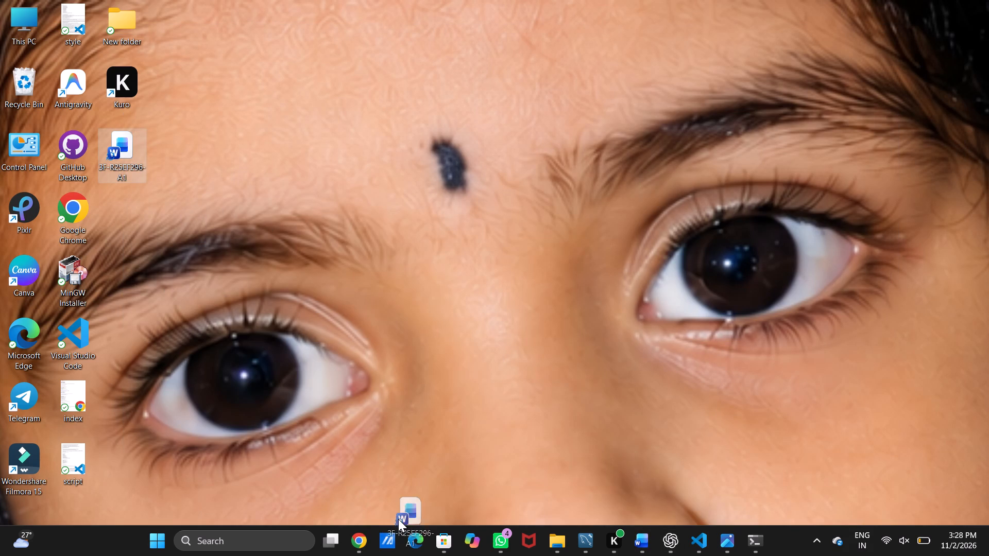
{"action": "left_click_drag", "start_coordinate": [398, 519], "coordinate": [372, 406]}
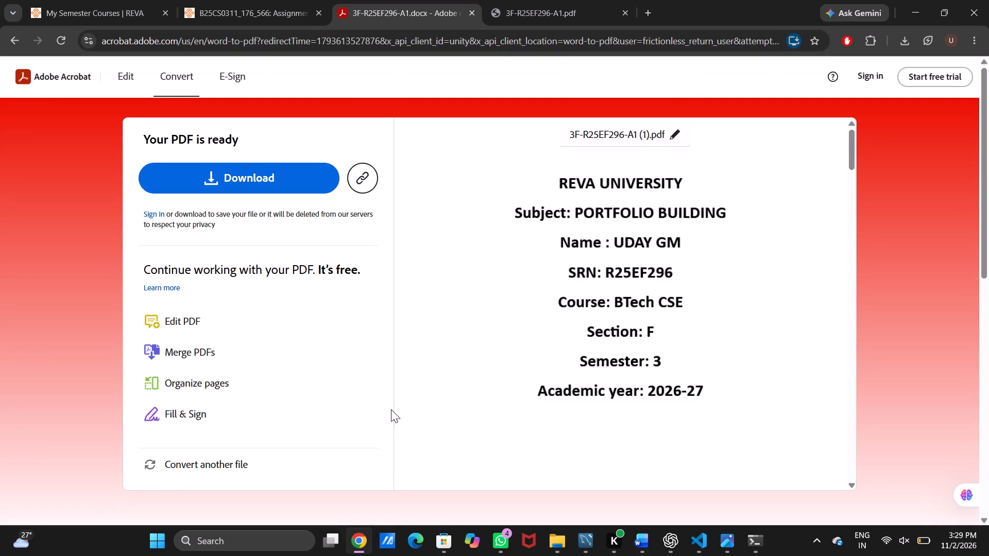
Examine the converted PDF's preview, from the cover page through the Git Version and VS Code Version pages.
{"action": "scroll", "coordinate": [564, 350], "scroll_direction": "down", "scroll_amount": 4}
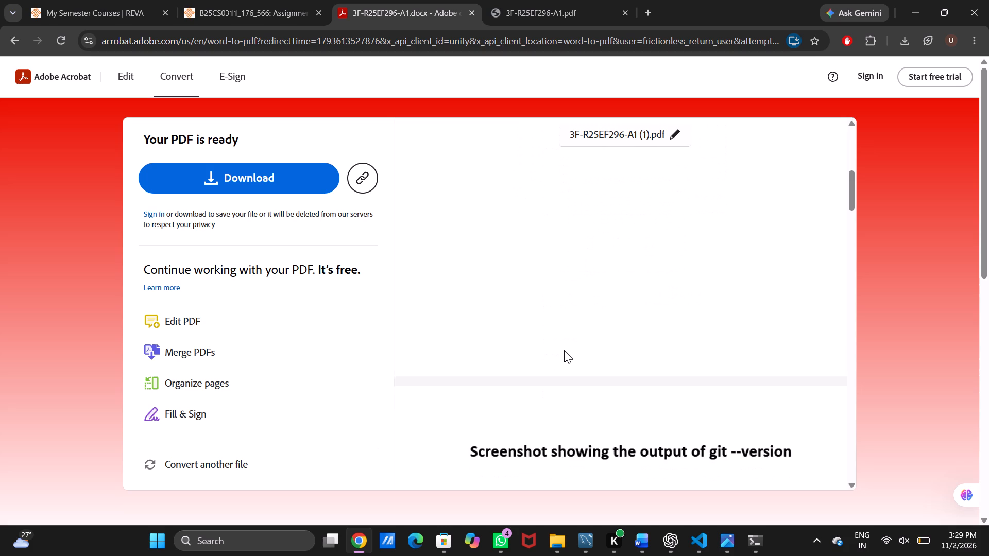
{"action": "scroll", "coordinate": [564, 350], "scroll_direction": "down", "scroll_amount": 6}
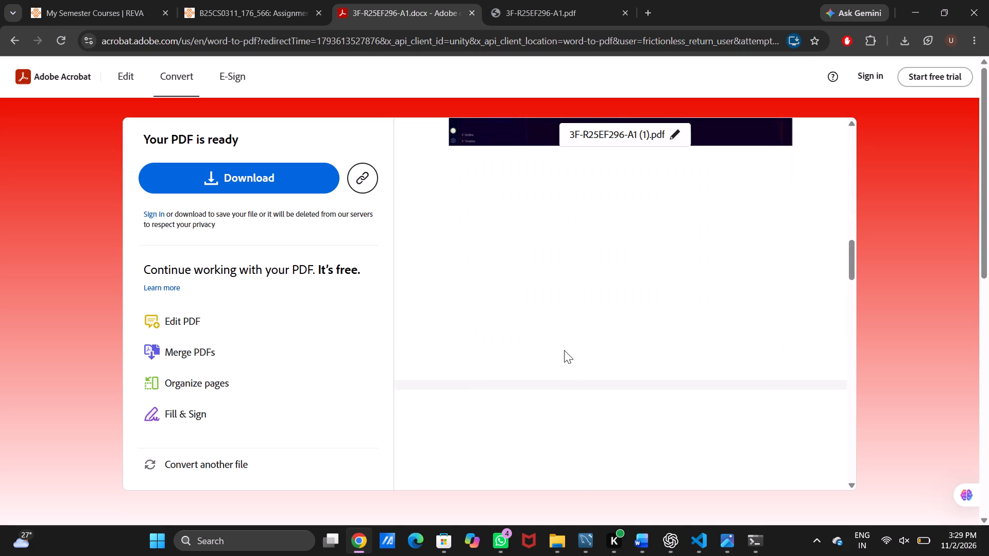
{"action": "scroll", "coordinate": [564, 350], "scroll_direction": "down", "scroll_amount": 5}
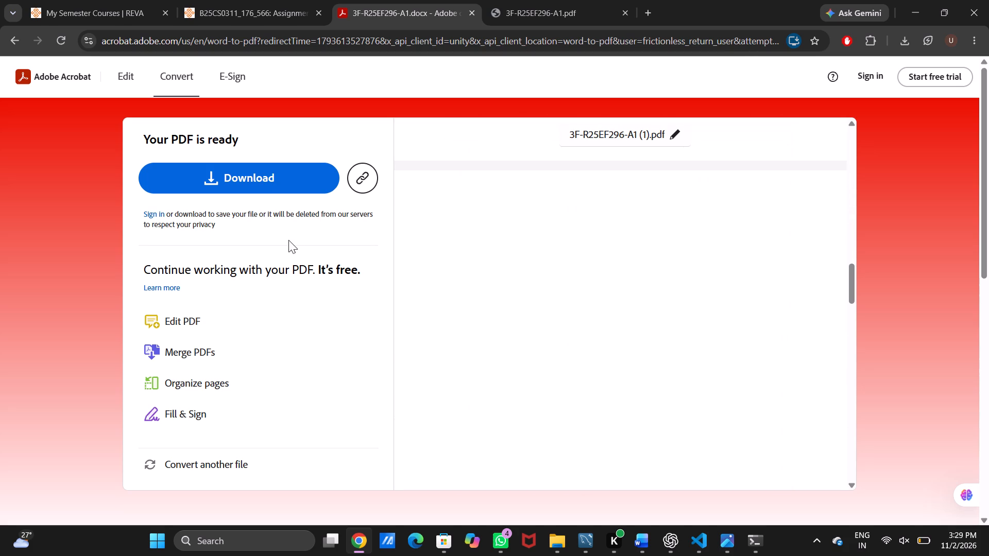
Download the newly converted PDF of the Assignment 1 report.
{"action": "left_click", "coordinate": [264, 186]}
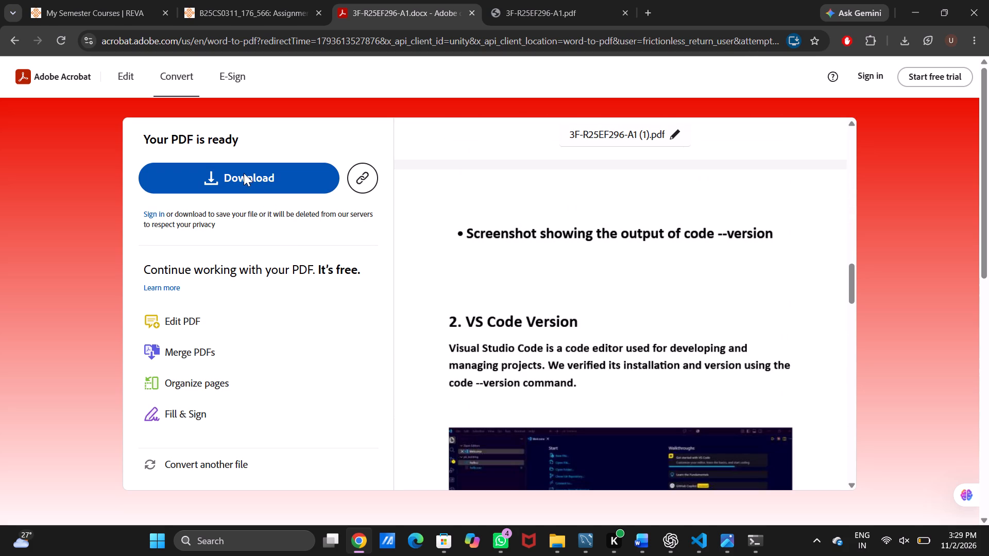
{"action": "left_click", "coordinate": [244, 173]}
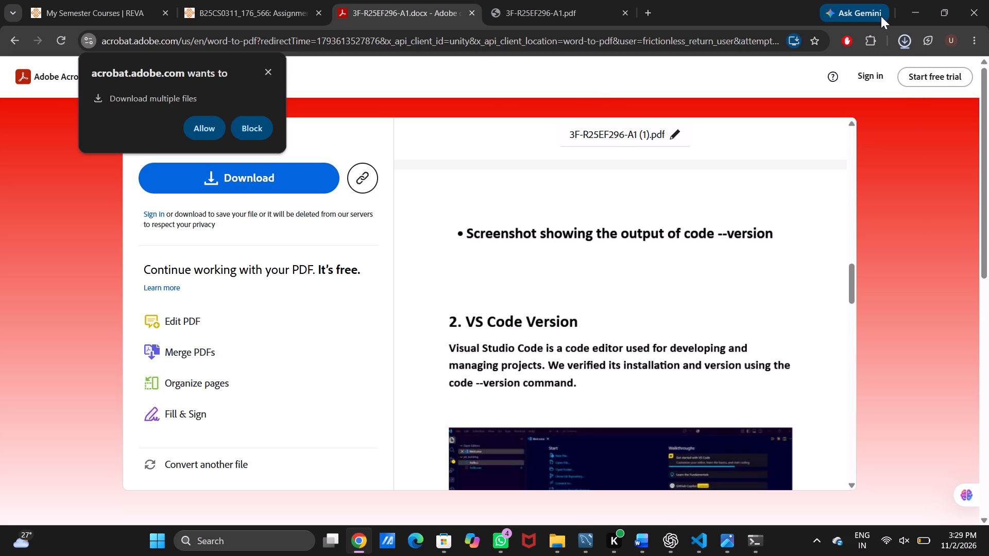
Open the newly downloaded report PDF in the browser and review all its pages, including the checklist lines above each section.
{"action": "left_click", "coordinate": [902, 34]}
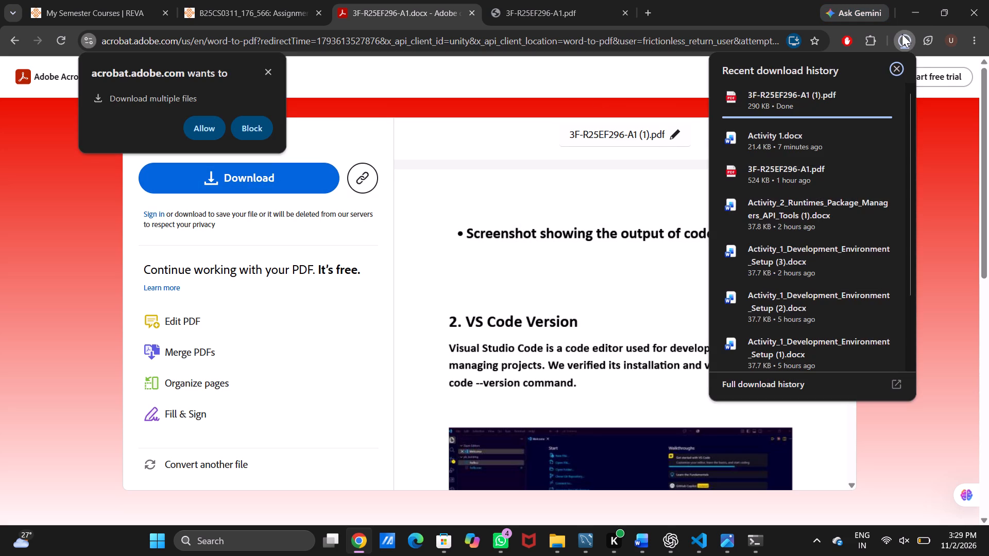
{"action": "left_click", "coordinate": [792, 97]}
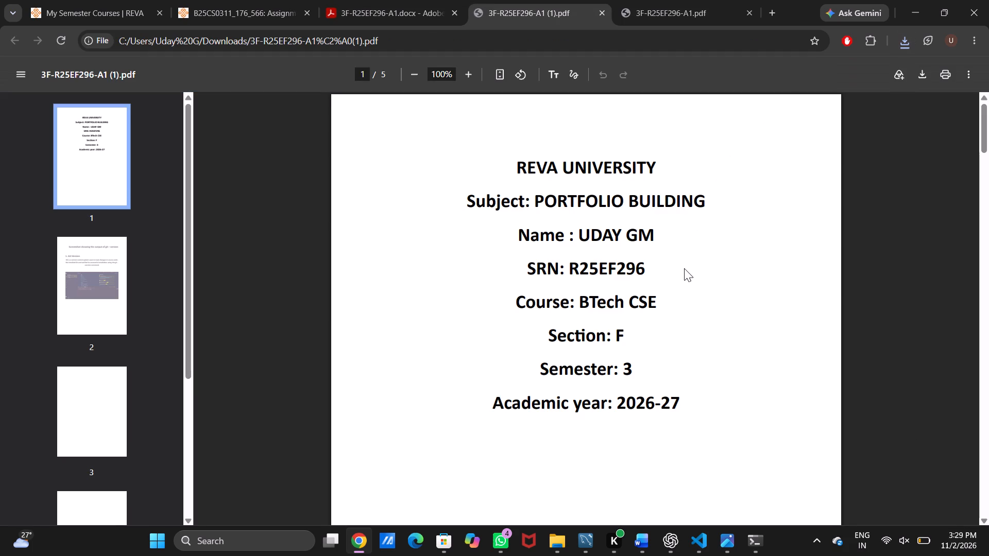
{"action": "scroll", "coordinate": [684, 268], "scroll_direction": "down", "scroll_amount": 2}
{"action": "scroll", "coordinate": [641, 272], "scroll_direction": "down", "scroll_amount": 1}
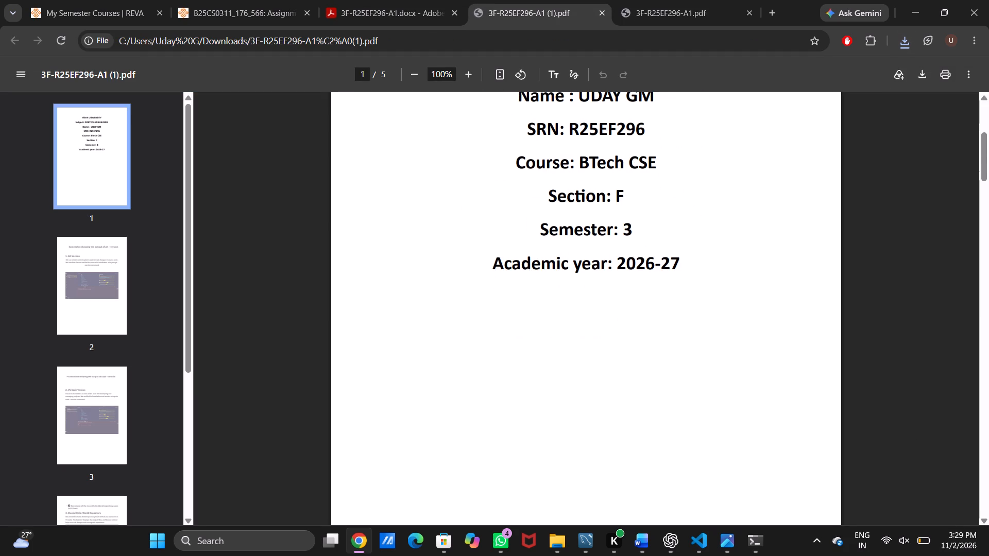
{"action": "scroll", "coordinate": [641, 272], "scroll_direction": "down", "scroll_amount": 7}
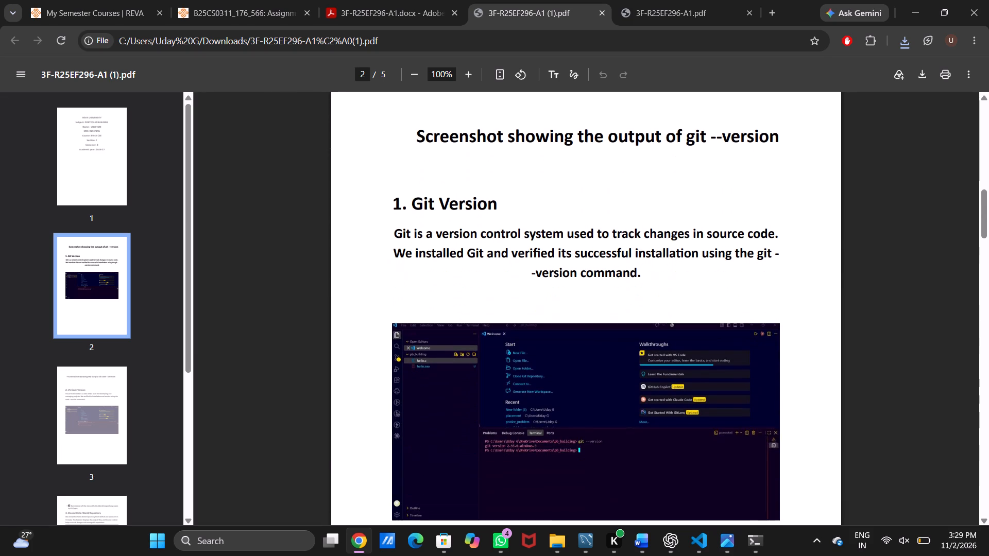
{"action": "scroll", "coordinate": [641, 272], "scroll_direction": "down", "scroll_amount": 6}
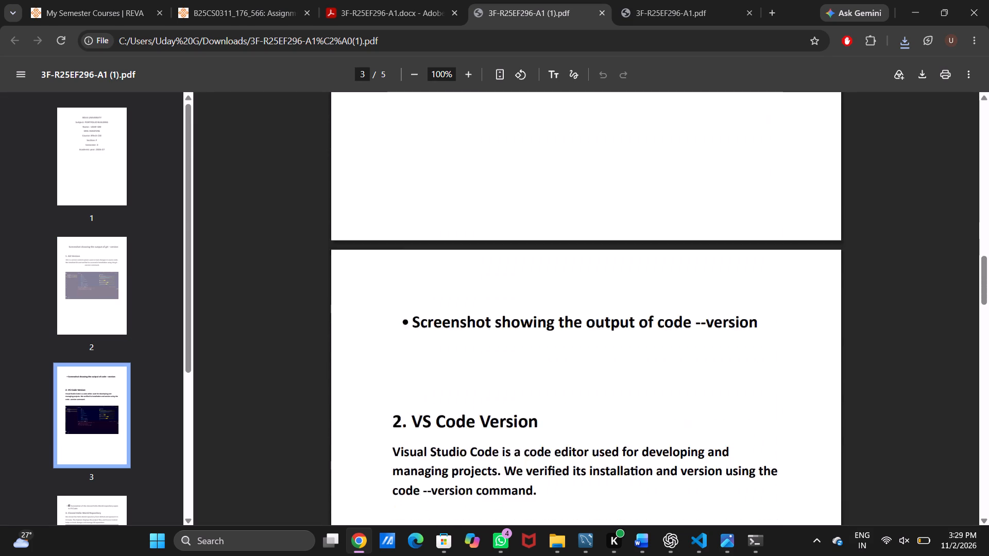
{"action": "scroll", "coordinate": [641, 272], "scroll_direction": "down", "scroll_amount": 5}
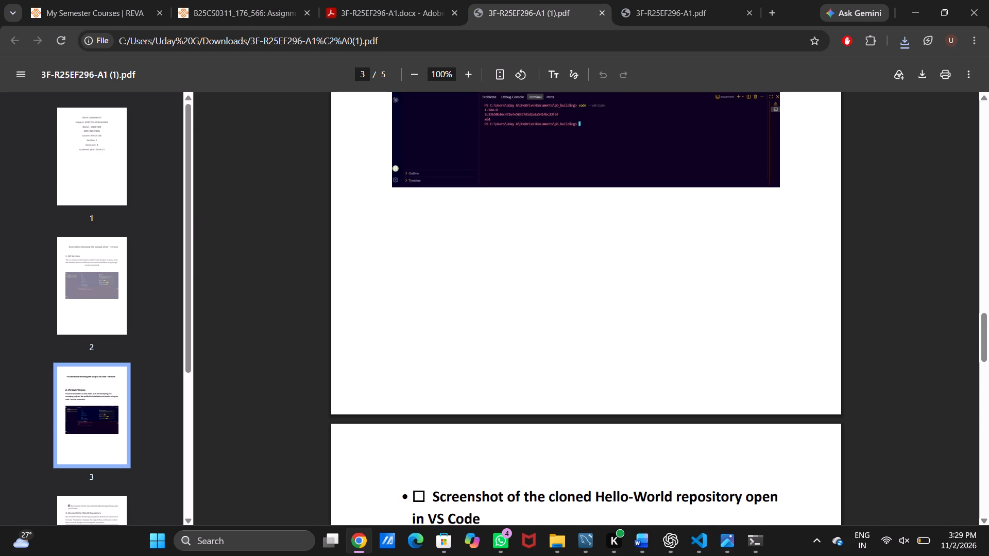
{"action": "scroll", "coordinate": [641, 272], "scroll_direction": "down", "scroll_amount": 4}
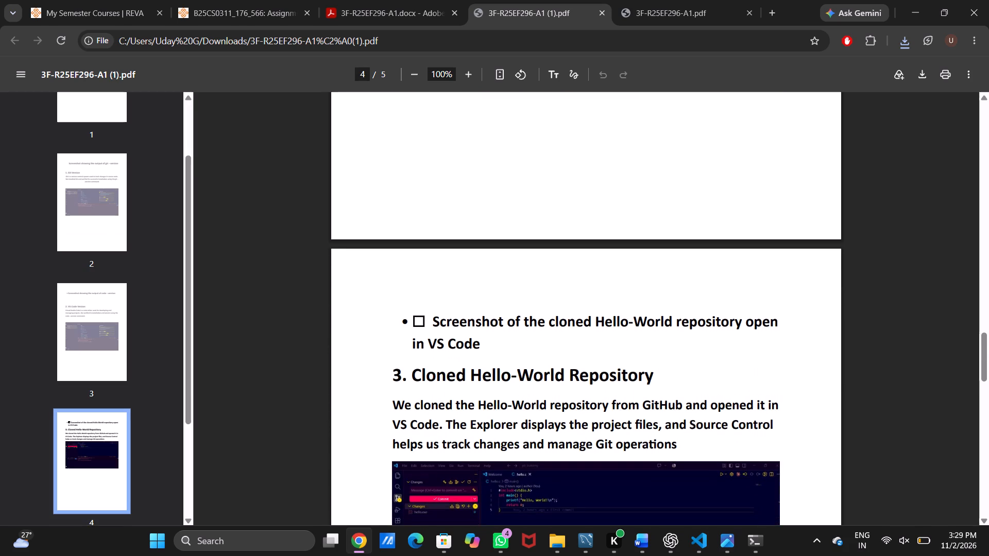
{"action": "scroll", "coordinate": [641, 272], "scroll_direction": "down", "scroll_amount": 6}
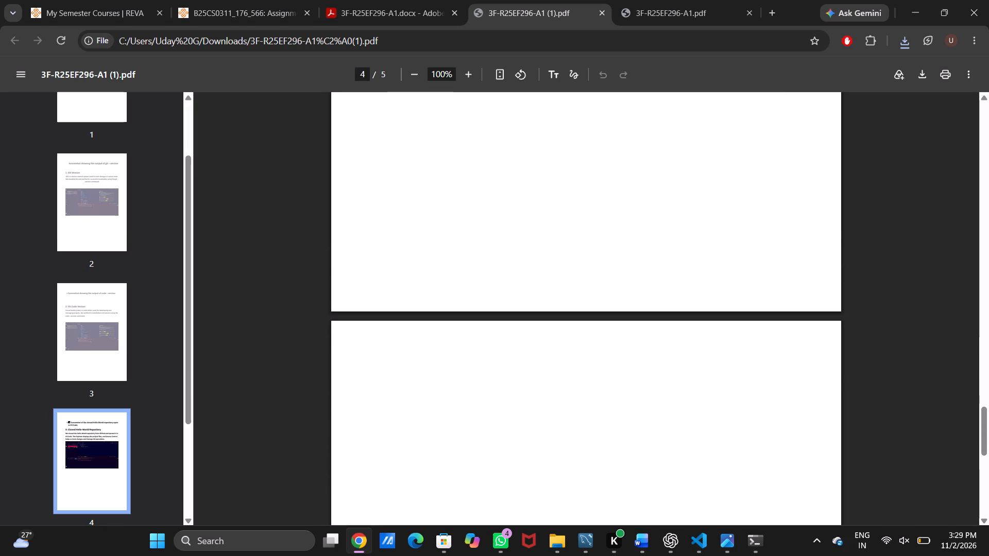
{"action": "scroll", "coordinate": [641, 272], "scroll_direction": "down", "scroll_amount": 7}
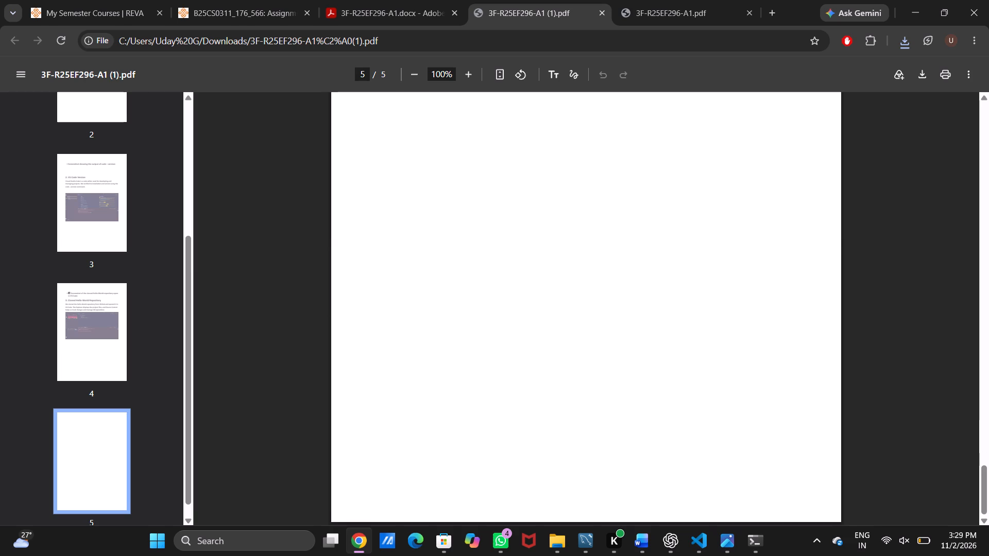
{"action": "scroll", "coordinate": [641, 272], "scroll_direction": "up", "scroll_amount": 13}
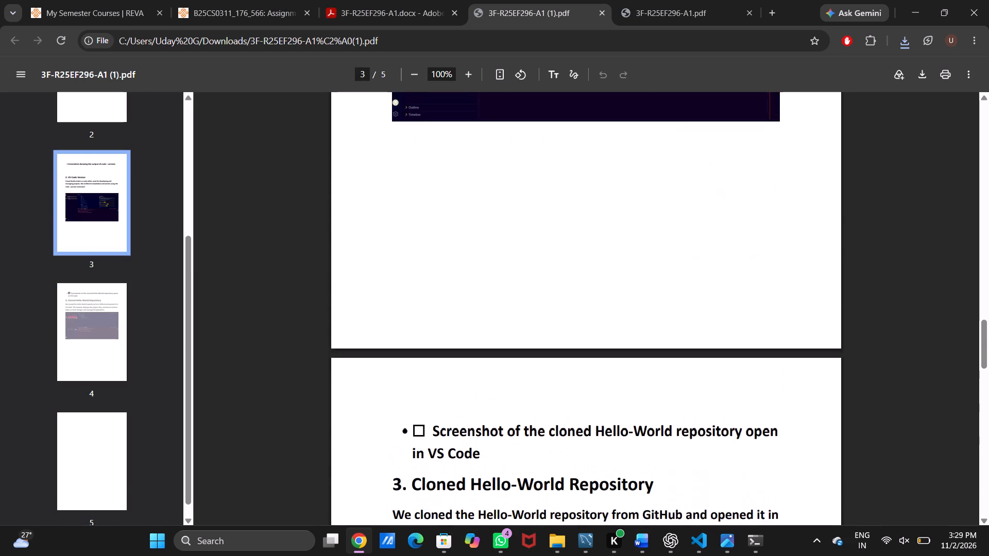
{"action": "scroll", "coordinate": [641, 272], "scroll_direction": "up", "scroll_amount": 3}
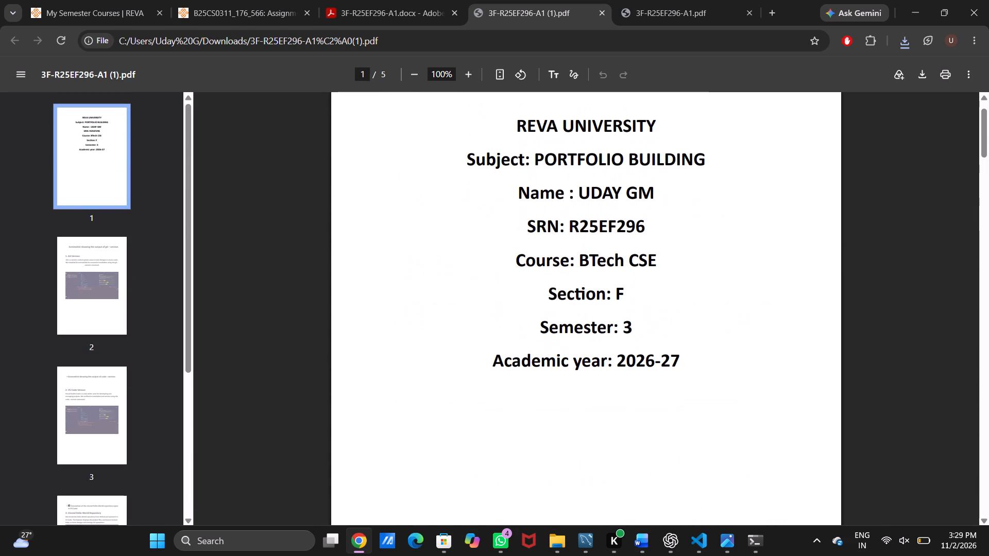
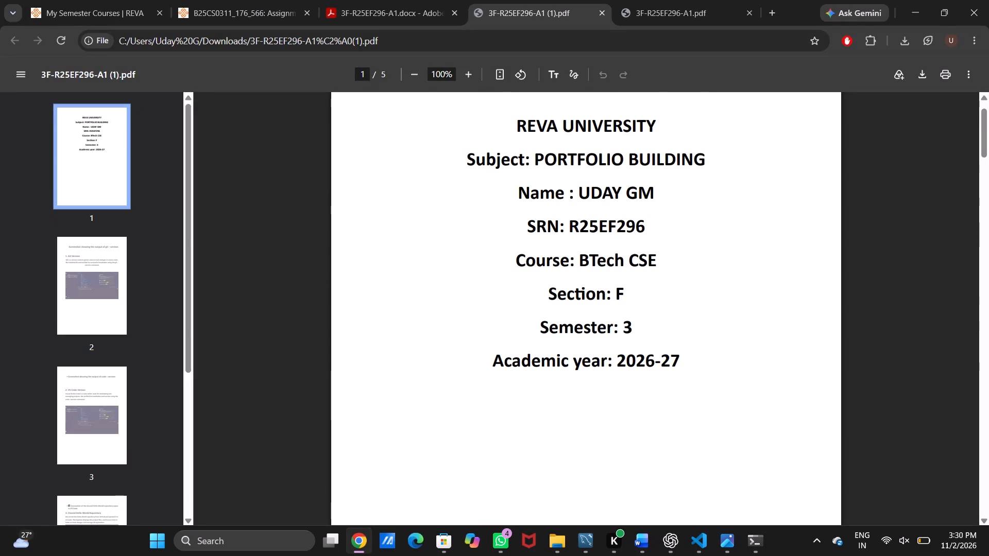
Read through the converted report PDF from the cover page to the screenshot in the VS Code Version section.
{"action": "scroll", "coordinate": [607, 240], "scroll_direction": "down", "scroll_amount": 5}
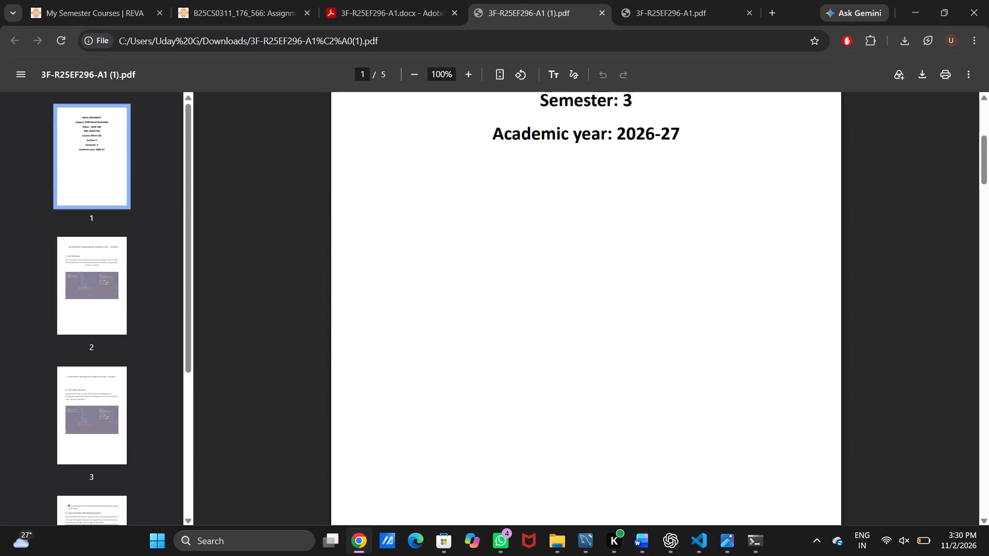
{"action": "scroll", "coordinate": [607, 240], "scroll_direction": "down", "scroll_amount": 5}
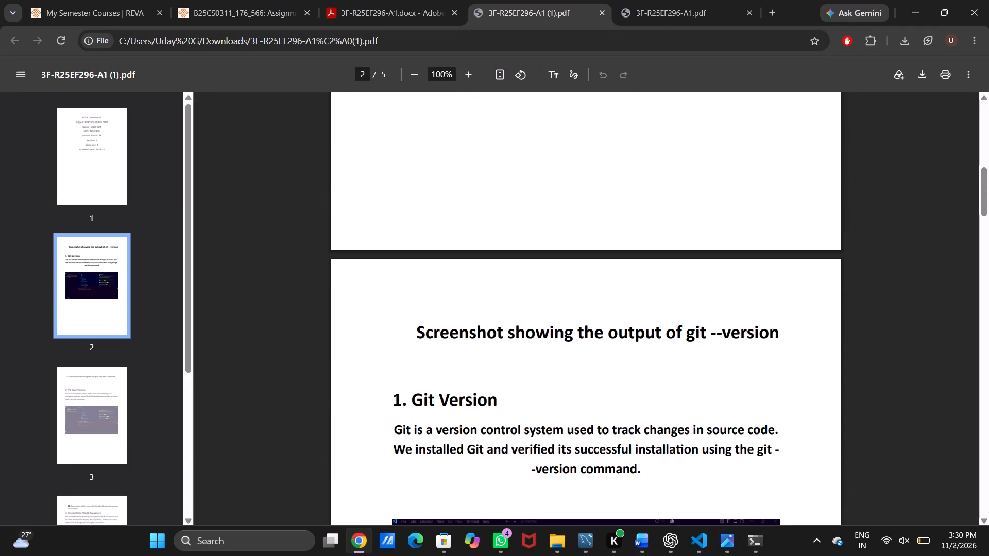
{"action": "scroll", "coordinate": [607, 240], "scroll_direction": "down", "scroll_amount": 4}
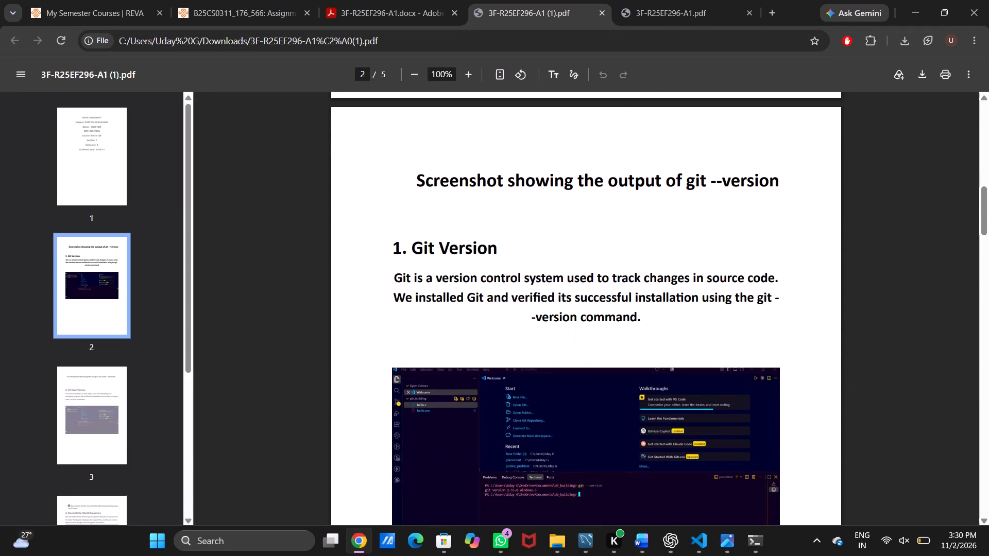
{"action": "scroll", "coordinate": [607, 240], "scroll_direction": "down", "scroll_amount": 3}
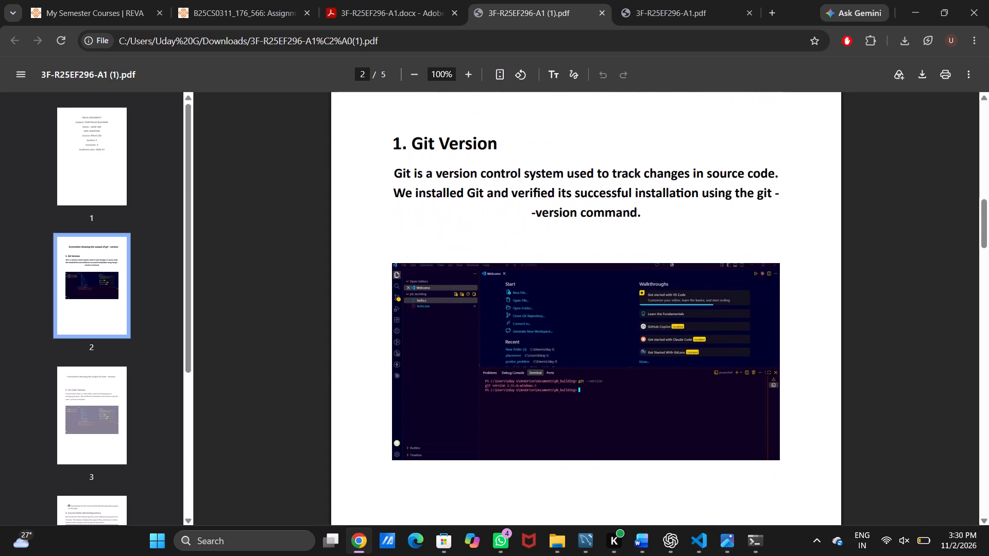
{"action": "scroll", "coordinate": [607, 240], "scroll_direction": "down", "scroll_amount": 3}
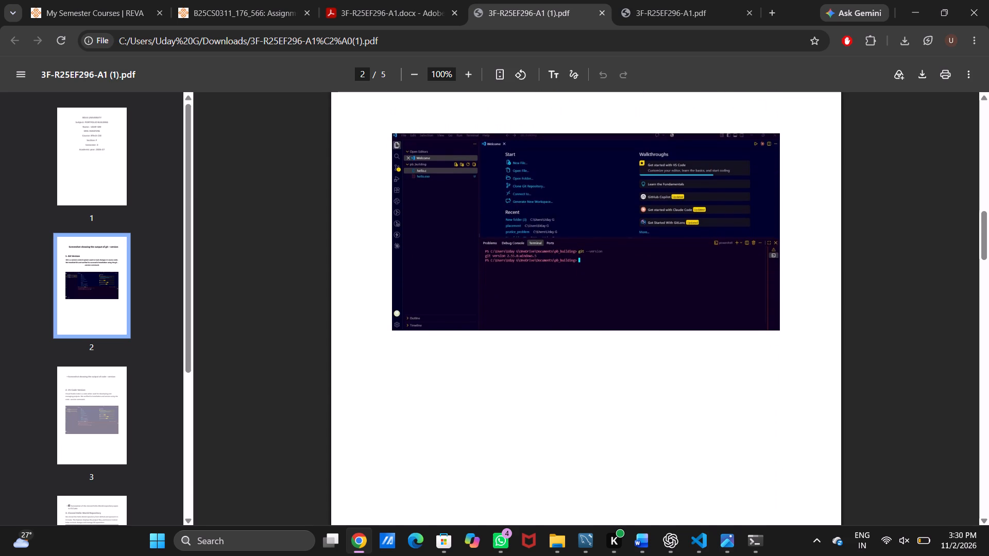
{"action": "scroll", "coordinate": [607, 240], "scroll_direction": "down", "scroll_amount": 2}
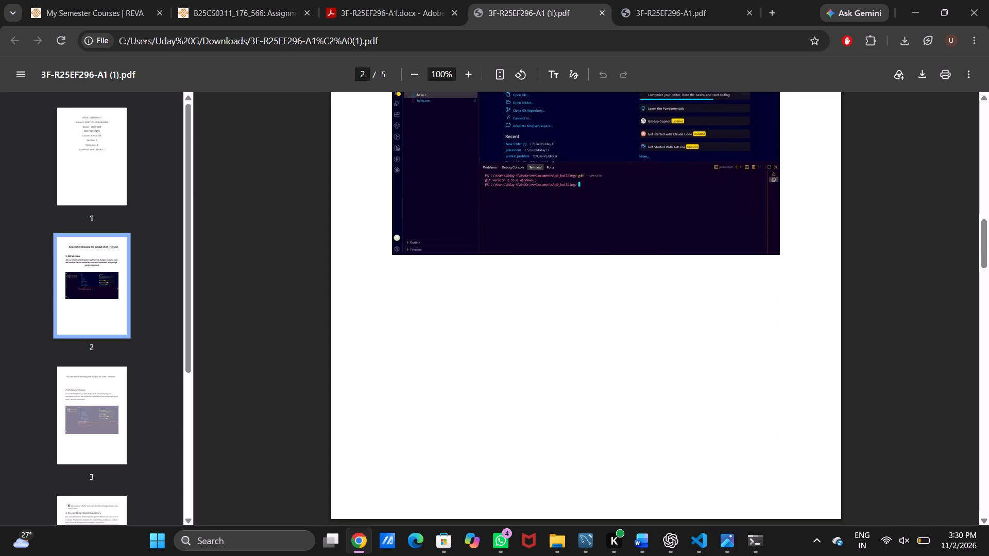
{"action": "scroll", "coordinate": [607, 240], "scroll_direction": "down", "scroll_amount": 3}
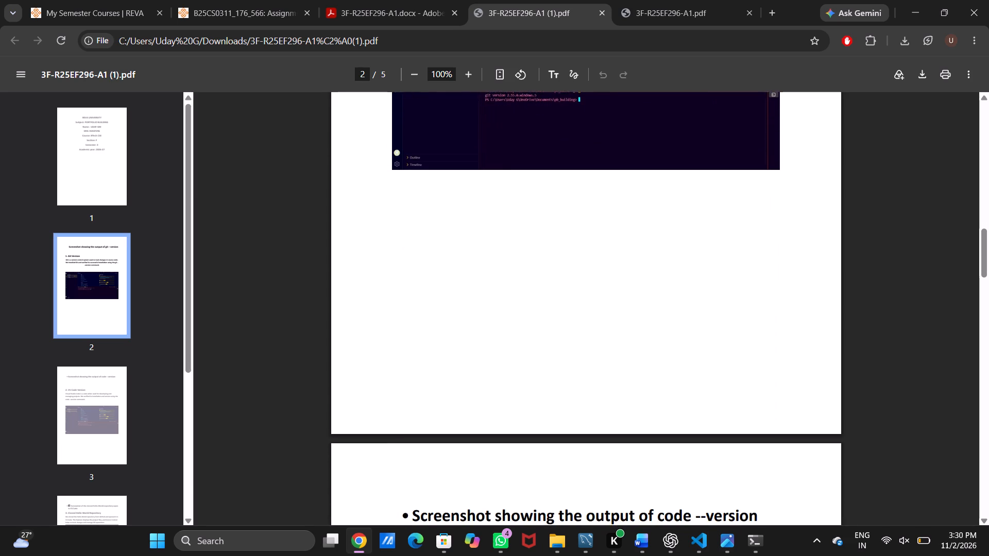
{"action": "scroll", "coordinate": [607, 240], "scroll_direction": "down", "scroll_amount": 5}
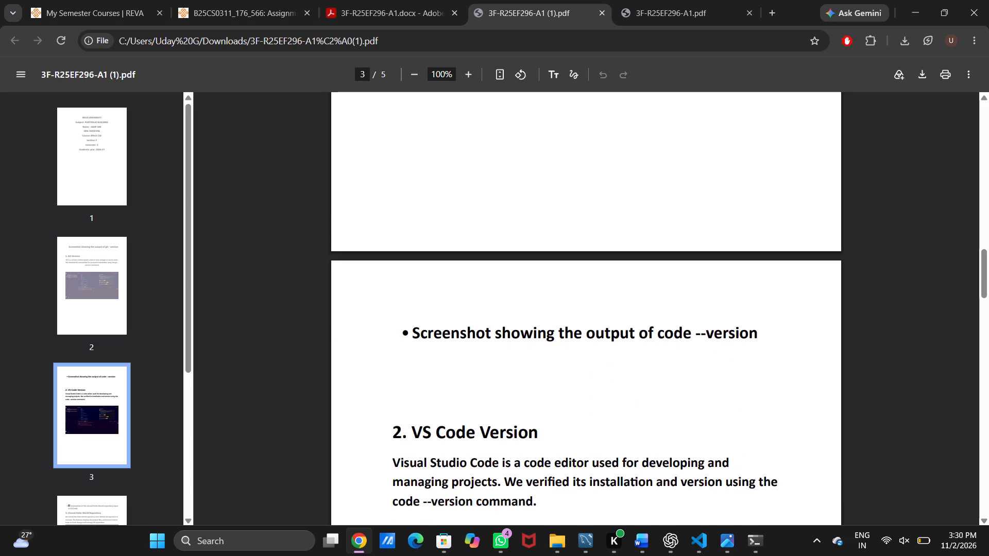
{"action": "scroll", "coordinate": [607, 240], "scroll_direction": "down", "scroll_amount": 4}
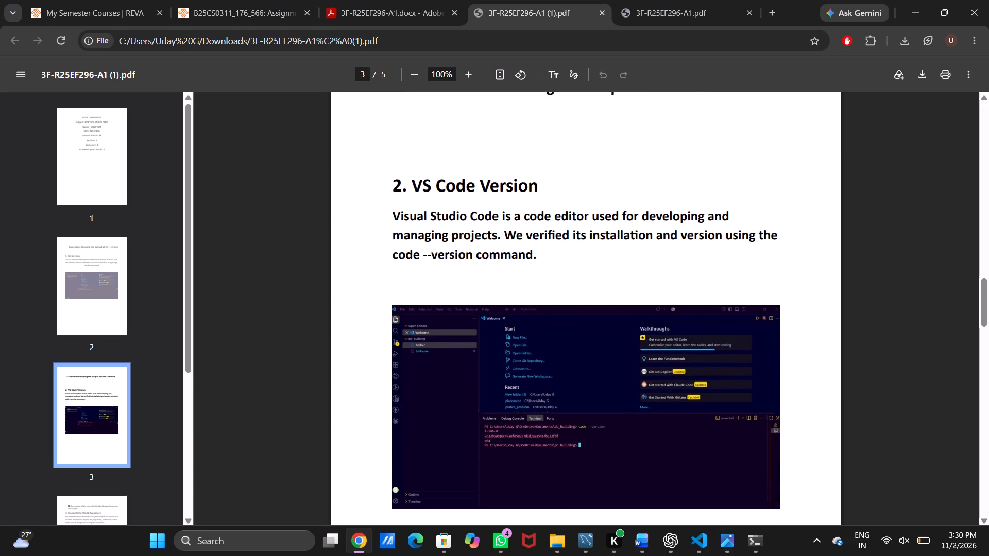
{"action": "scroll", "coordinate": [607, 240], "scroll_direction": "down", "scroll_amount": 3}
Re-examine the Git Version page, checking its checklist line, description and terminal screenshot.
{"action": "scroll", "coordinate": [607, 240], "scroll_direction": "up", "scroll_amount": 2}
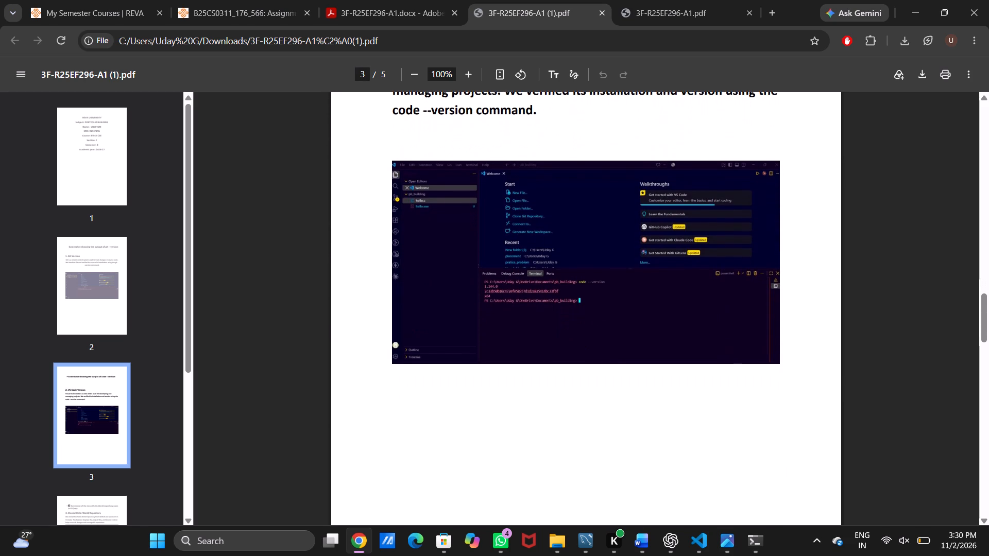
{"action": "scroll", "coordinate": [607, 240], "scroll_direction": "up", "scroll_amount": 3}
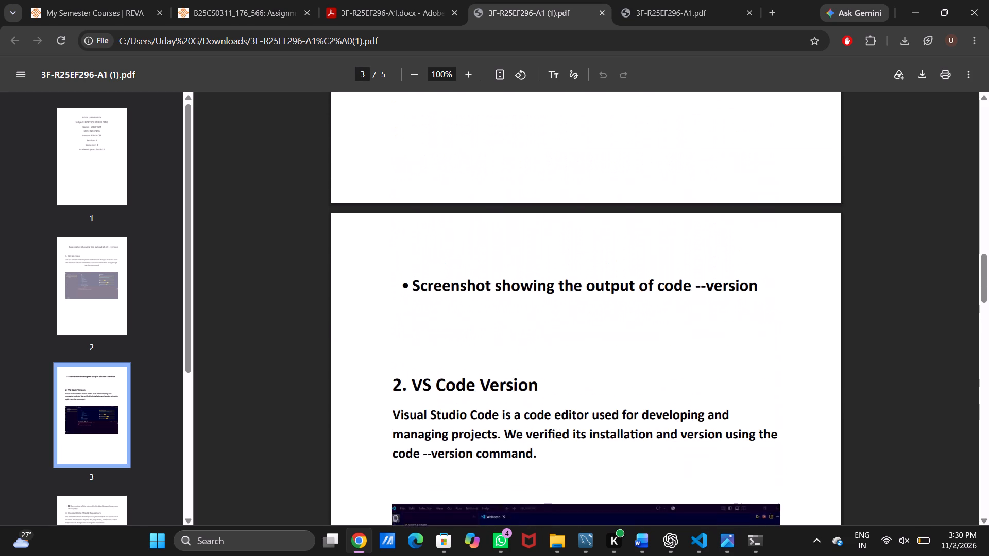
{"action": "scroll", "coordinate": [607, 240], "scroll_direction": "up", "scroll_amount": 2}
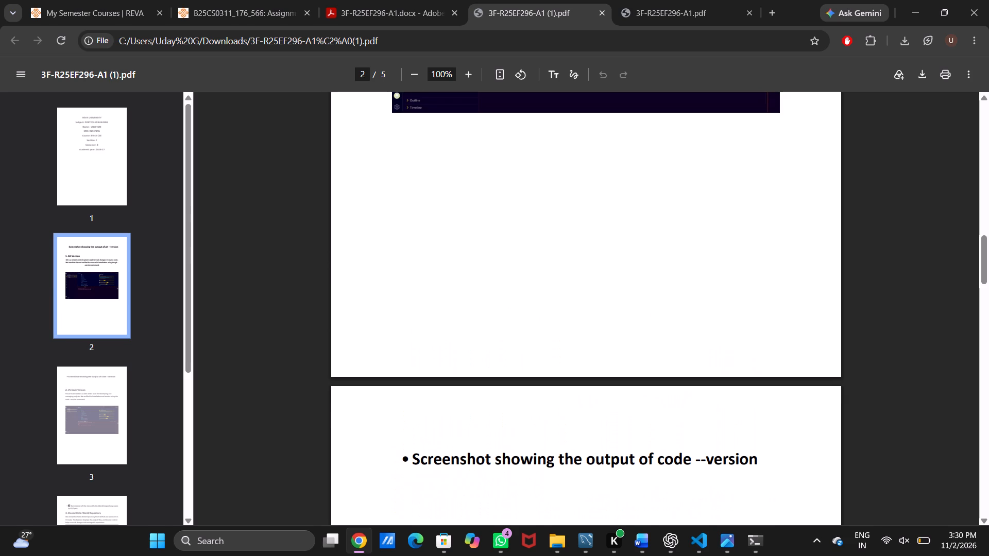
{"action": "scroll", "coordinate": [607, 240], "scroll_direction": "up", "scroll_amount": 4}
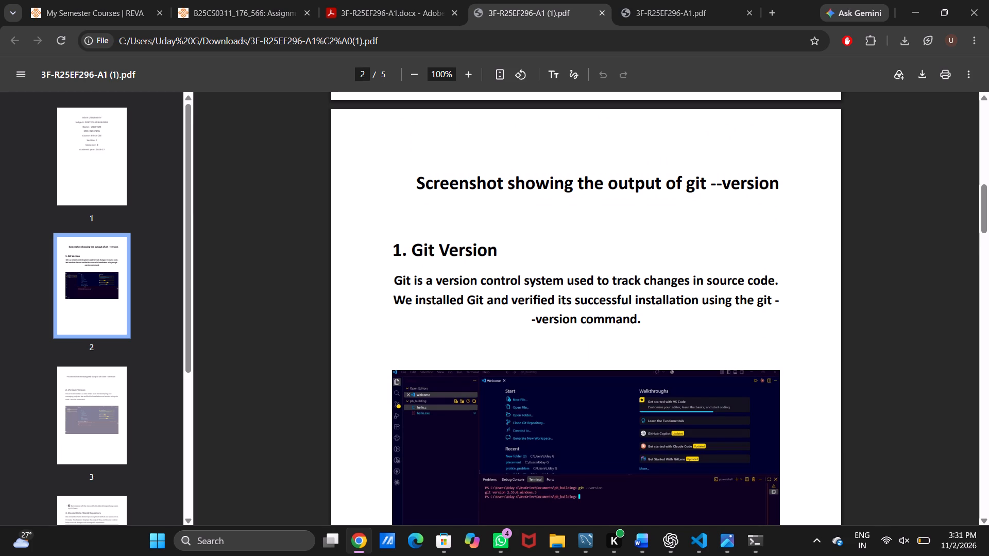
{"action": "scroll", "coordinate": [616, 286], "scroll_direction": "down", "scroll_amount": 2}
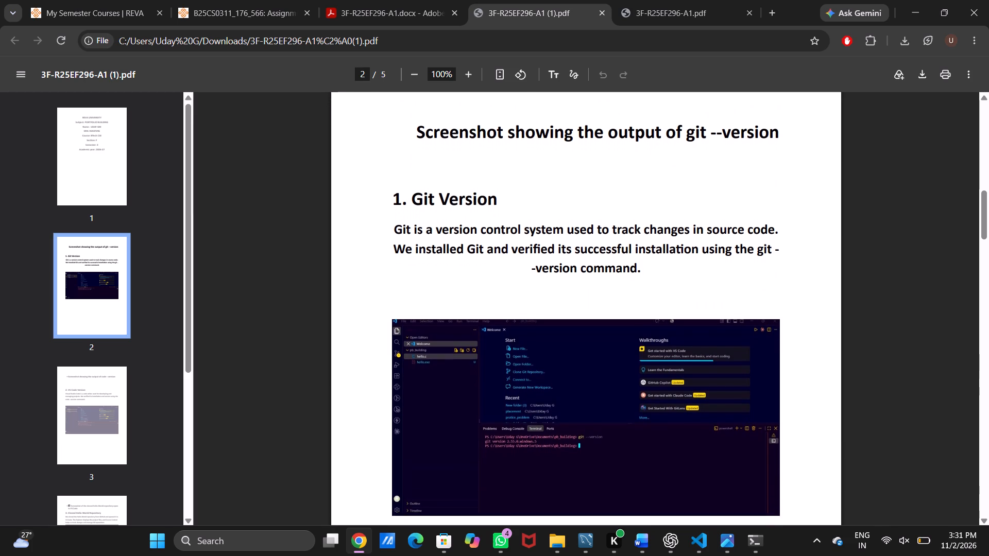
{"action": "scroll", "coordinate": [616, 286], "scroll_direction": "down", "scroll_amount": 3}
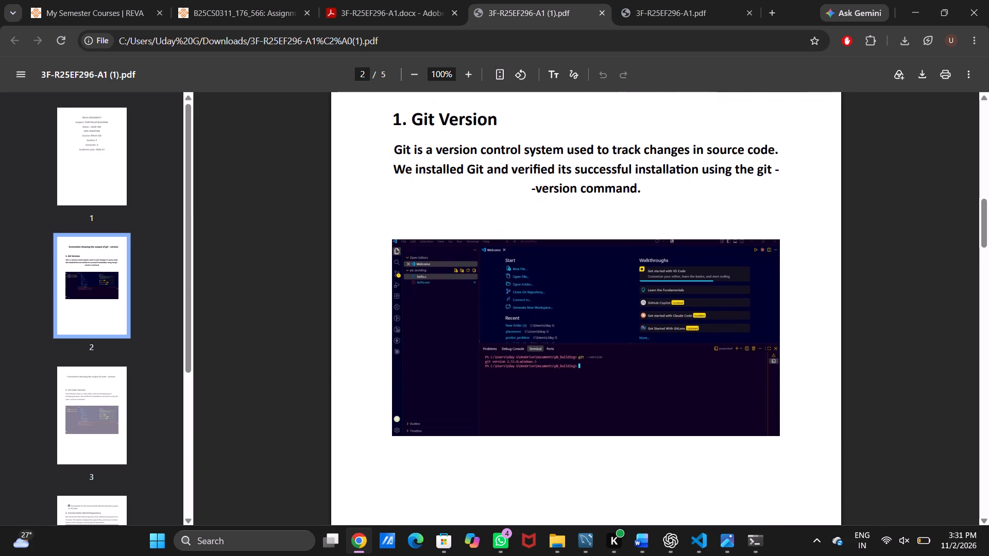
{"action": "scroll", "coordinate": [616, 286], "scroll_direction": "down", "scroll_amount": 2}
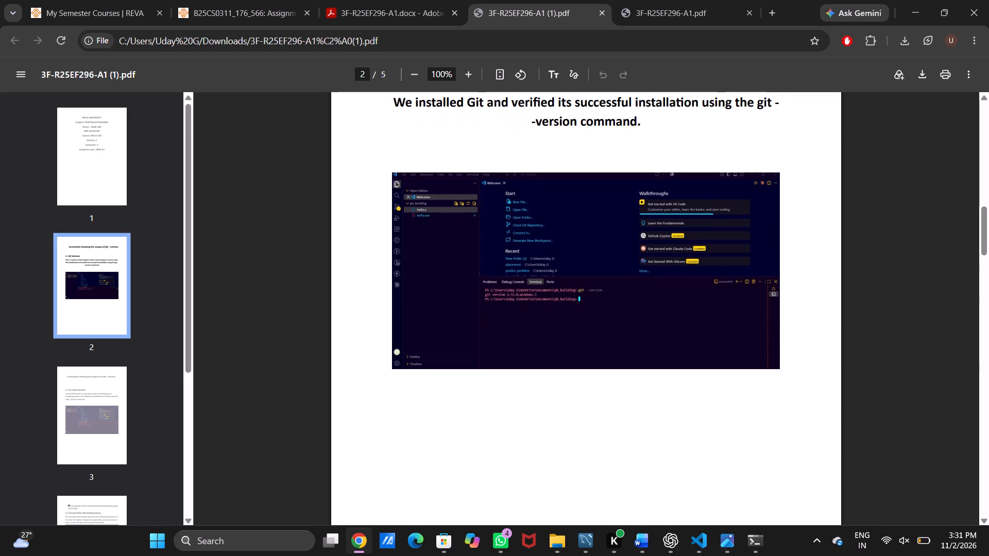
{"action": "scroll", "coordinate": [616, 286], "scroll_direction": "down", "scroll_amount": 3}
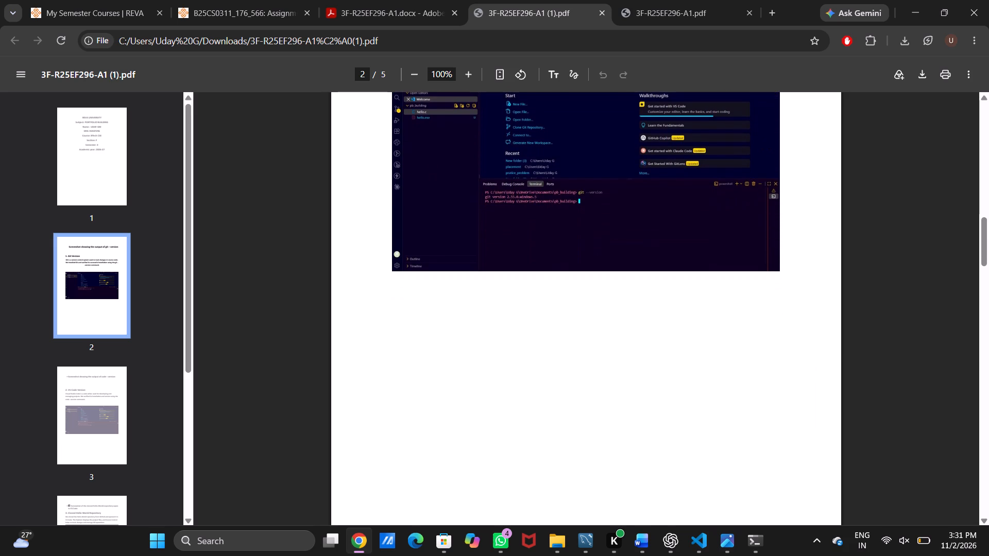
{"action": "scroll", "coordinate": [616, 286], "scroll_direction": "up", "scroll_amount": 2}
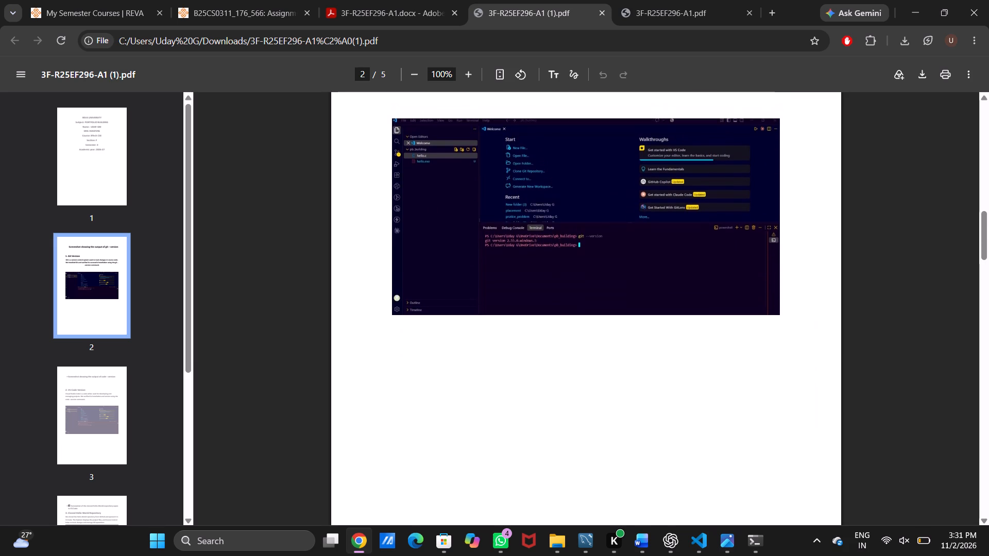
{"action": "scroll", "coordinate": [616, 286], "scroll_direction": "up", "scroll_amount": 3}
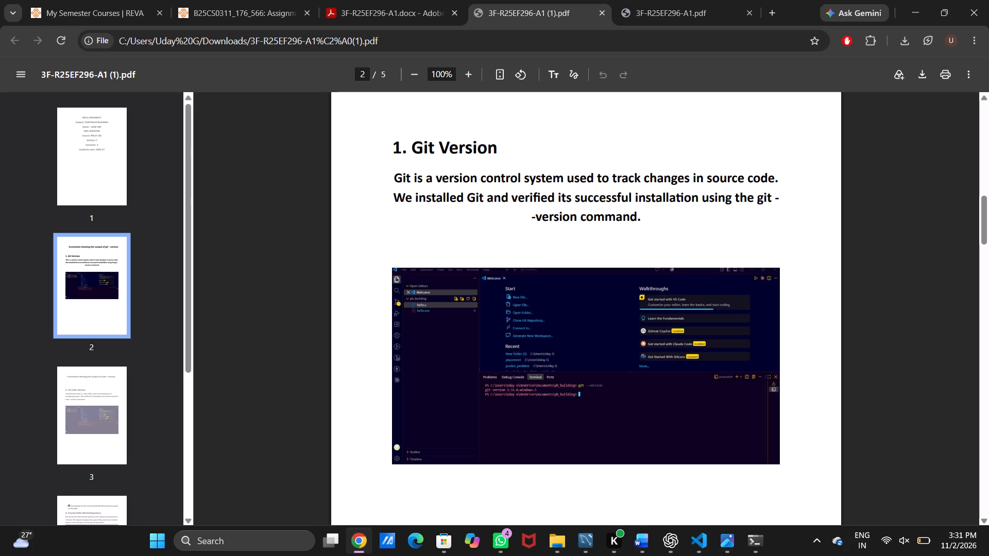
{"action": "scroll", "coordinate": [616, 286], "scroll_direction": "down", "scroll_amount": 3}
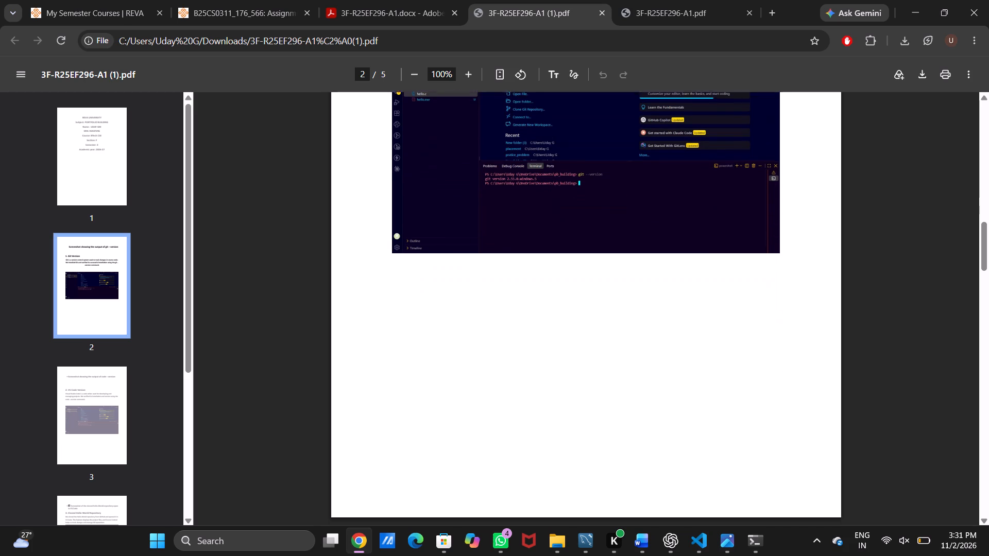
{"action": "scroll", "coordinate": [616, 286], "scroll_direction": "down", "scroll_amount": 2}
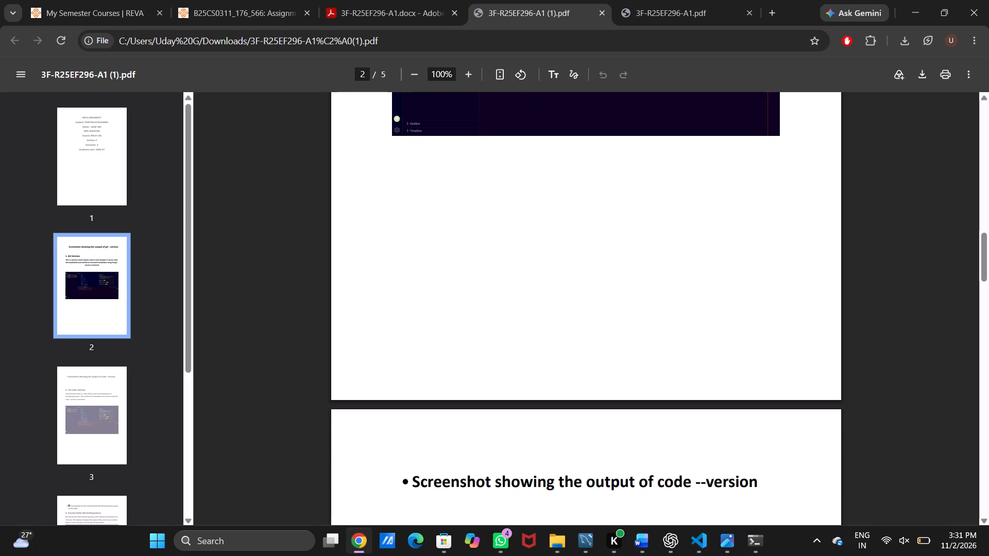
{"action": "scroll", "coordinate": [616, 286], "scroll_direction": "up", "scroll_amount": 5}
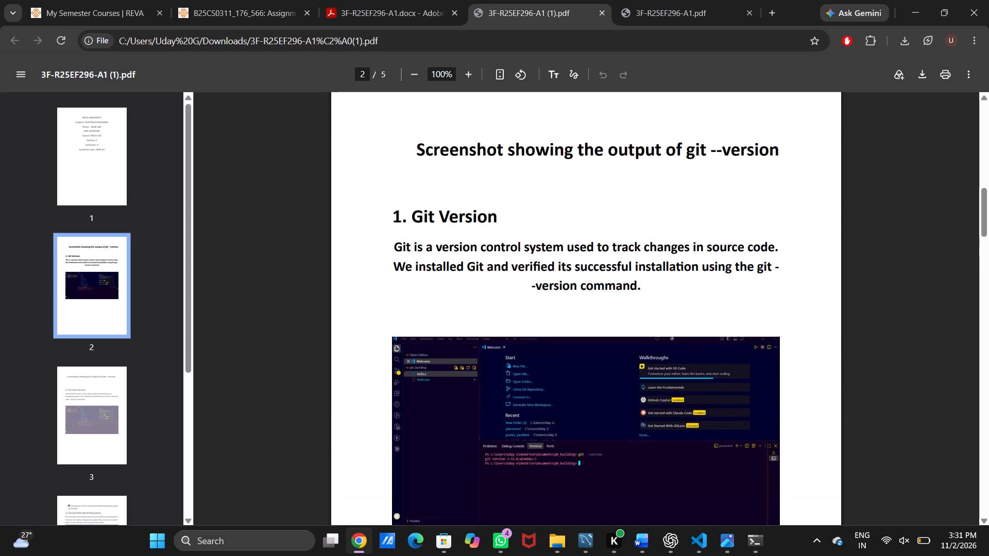
{"action": "scroll", "coordinate": [616, 286], "scroll_direction": "up", "scroll_amount": 2}
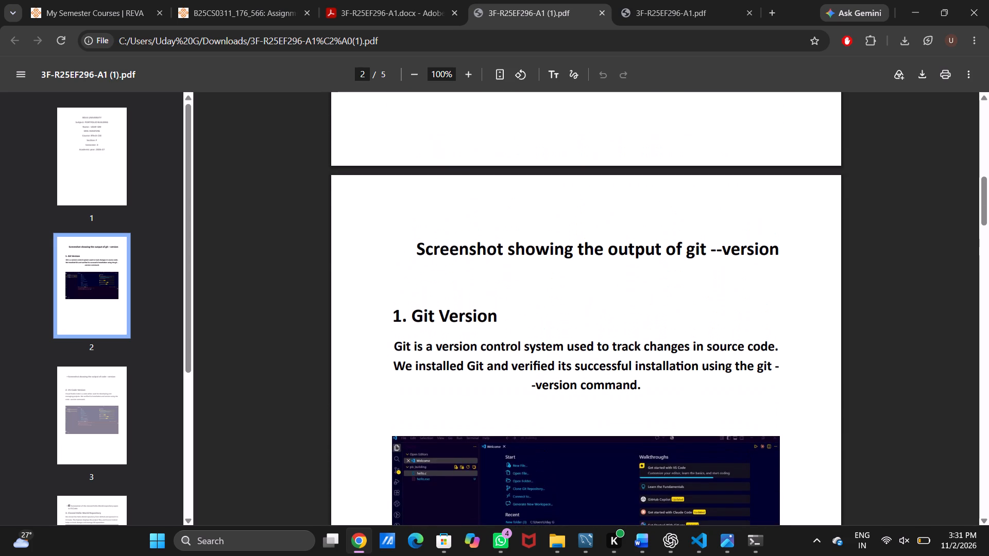
{"action": "scroll", "coordinate": [616, 286], "scroll_direction": "up", "scroll_amount": 2}
Review the PDF from the Git Version page through the Cloned Hello-World Repository section to the last page, and return to the cover.
{"action": "scroll", "coordinate": [616, 286], "scroll_direction": "down", "scroll_amount": 2}
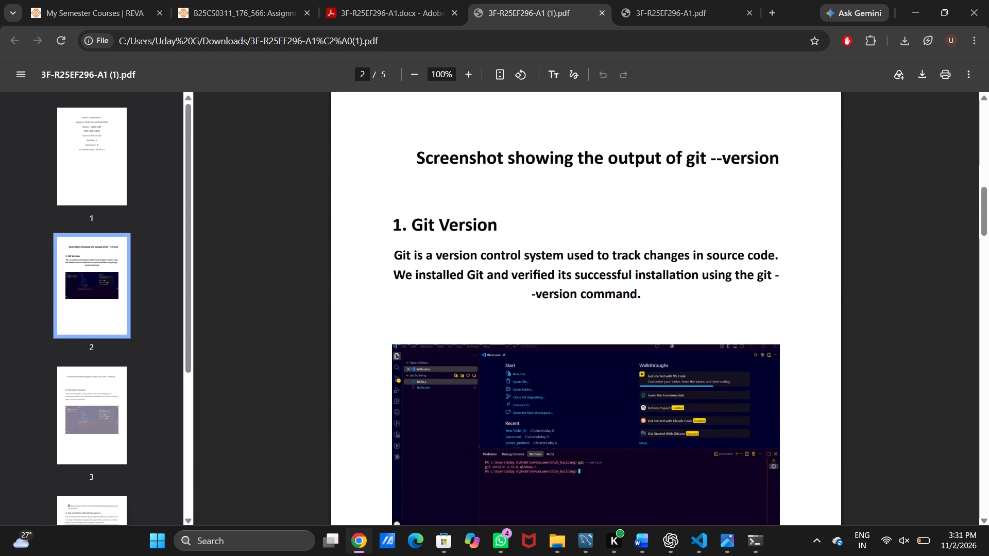
{"action": "scroll", "coordinate": [616, 286], "scroll_direction": "down", "scroll_amount": 3}
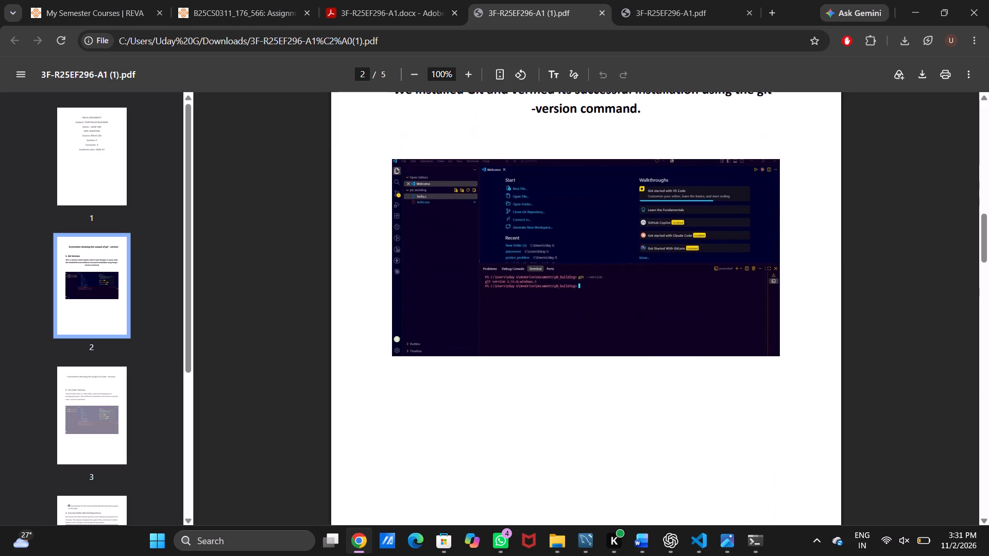
{"action": "scroll", "coordinate": [616, 286], "scroll_direction": "down", "scroll_amount": 6}
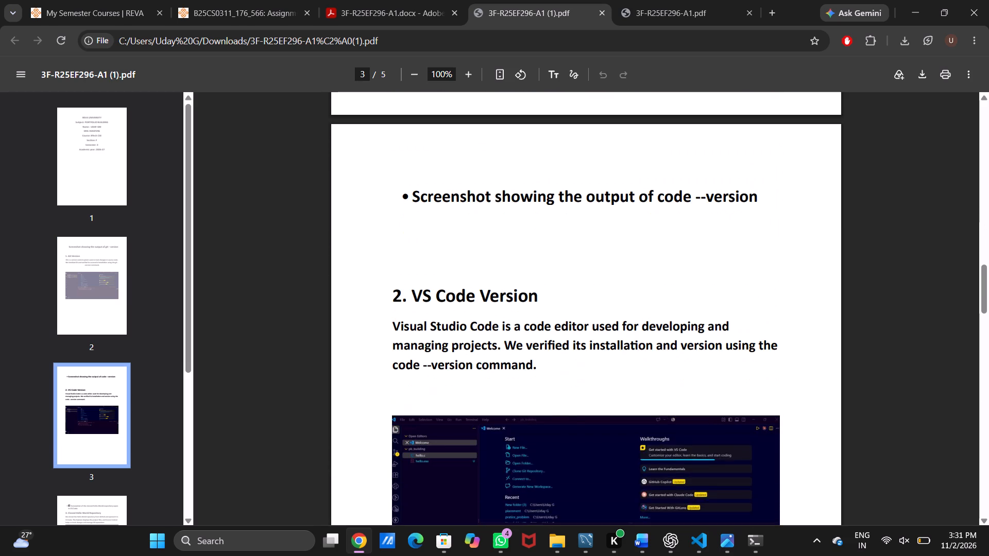
{"action": "scroll", "coordinate": [616, 286], "scroll_direction": "down", "scroll_amount": 6}
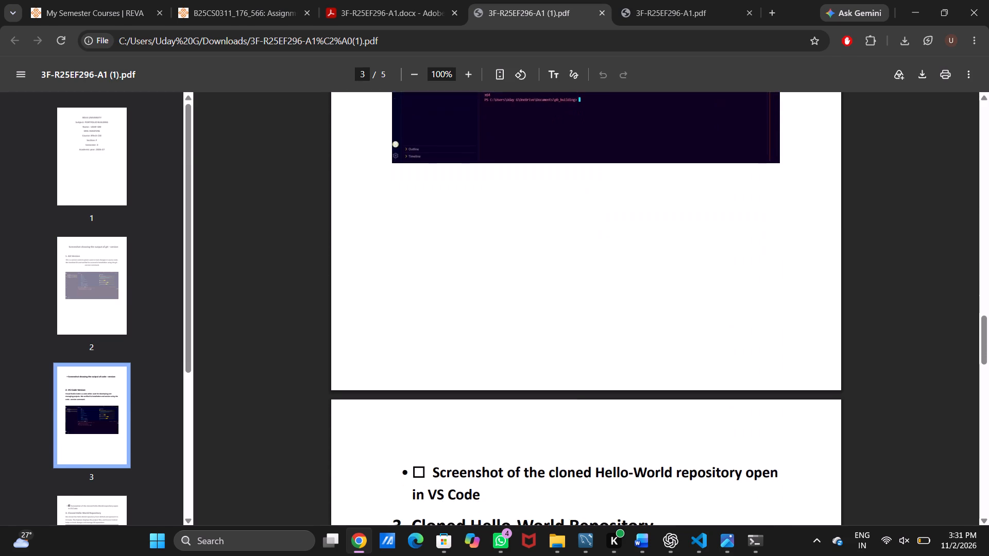
{"action": "scroll", "coordinate": [616, 286], "scroll_direction": "down", "scroll_amount": 7}
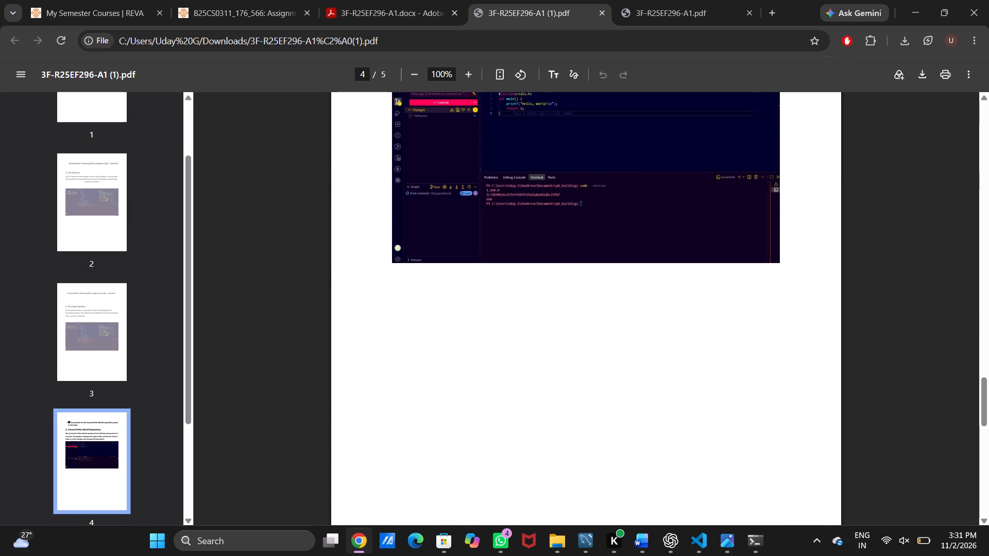
{"action": "scroll", "coordinate": [616, 286], "scroll_direction": "down", "scroll_amount": 8}
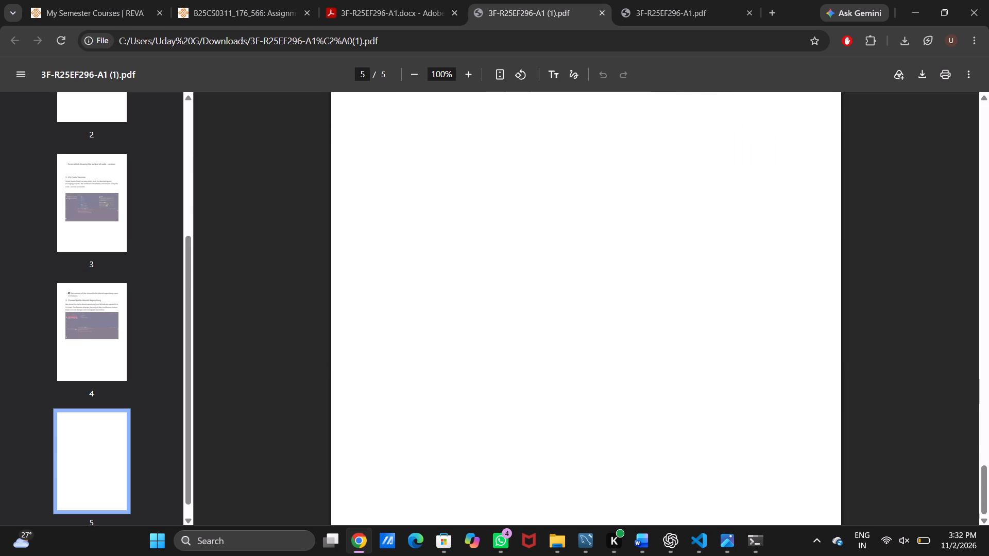
{"action": "scroll", "coordinate": [616, 286], "scroll_direction": "down", "scroll_amount": 1}
{"action": "scroll", "coordinate": [616, 286], "scroll_direction": "up", "scroll_amount": 4}
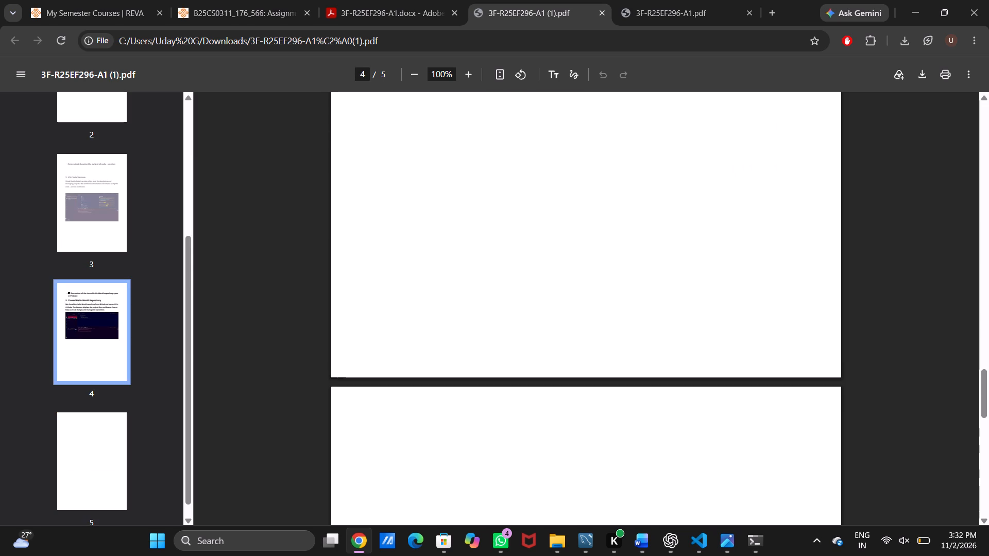
{"action": "scroll", "coordinate": [616, 286], "scroll_direction": "up", "scroll_amount": 4}
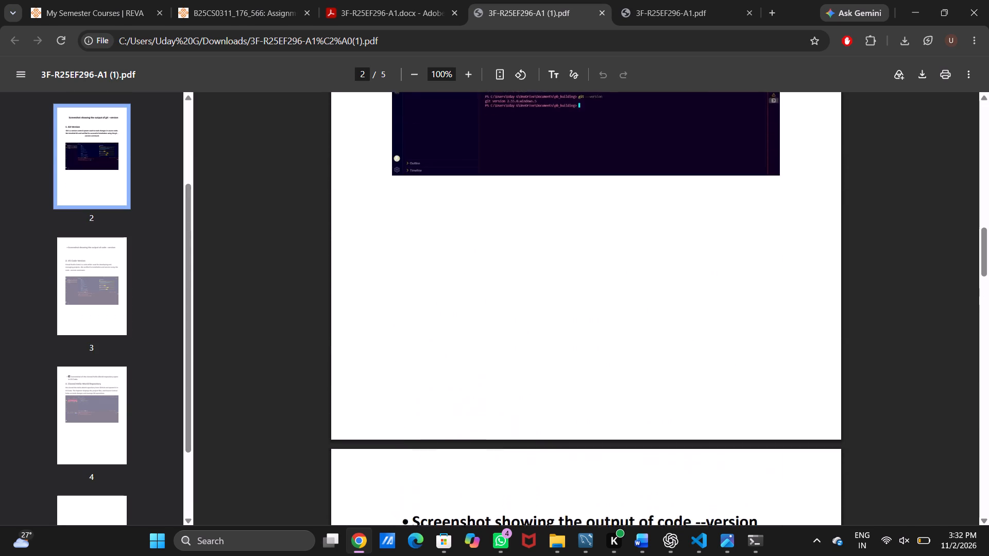
{"action": "scroll", "coordinate": [616, 286], "scroll_direction": "up", "scroll_amount": 4}
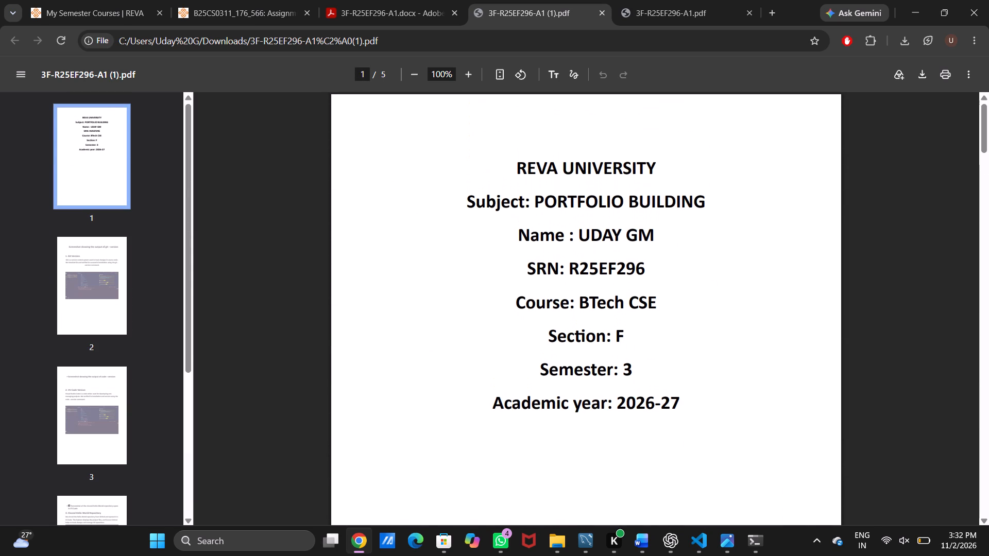
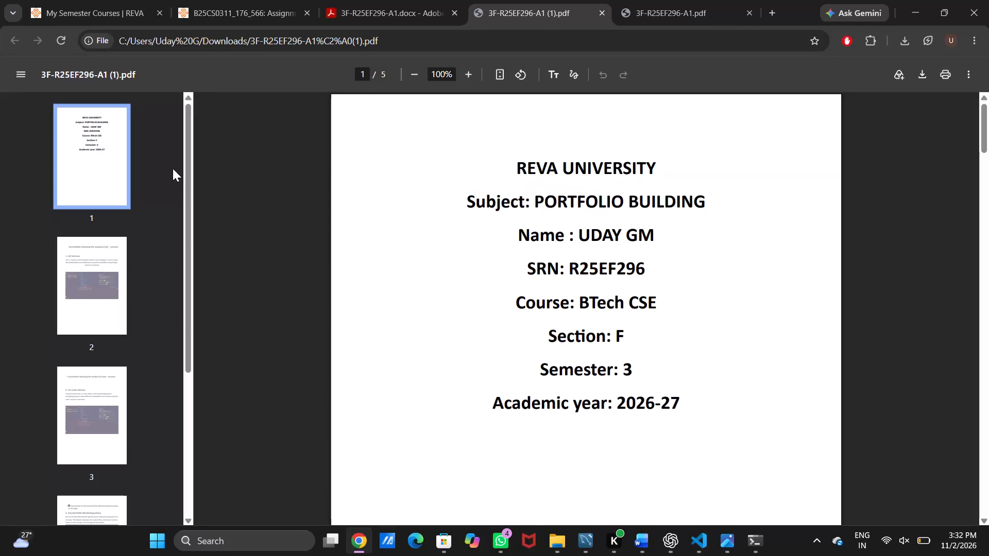
Submit the most recently downloaded report PDF to Assignment 1 on the course site, save the submission and check its submission status.
{"action": "left_click", "coordinate": [226, 15]}
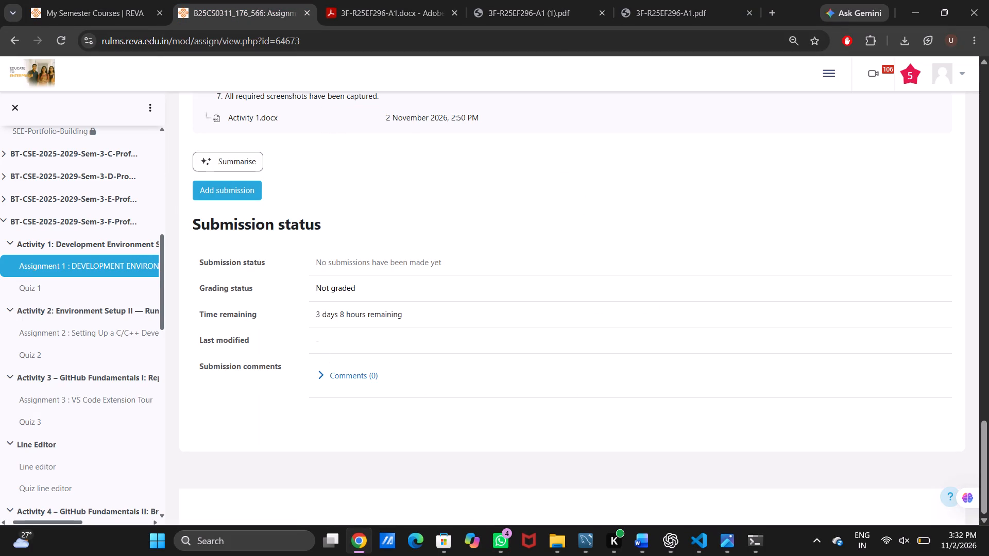
{"action": "left_click", "coordinate": [234, 192]}
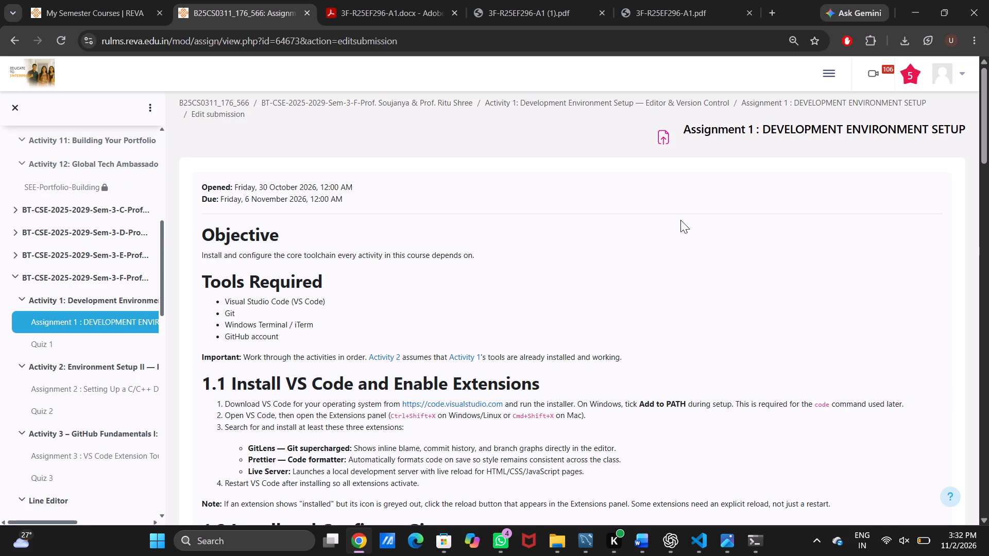
{"action": "scroll", "coordinate": [680, 220], "scroll_direction": "down", "scroll_amount": 11}
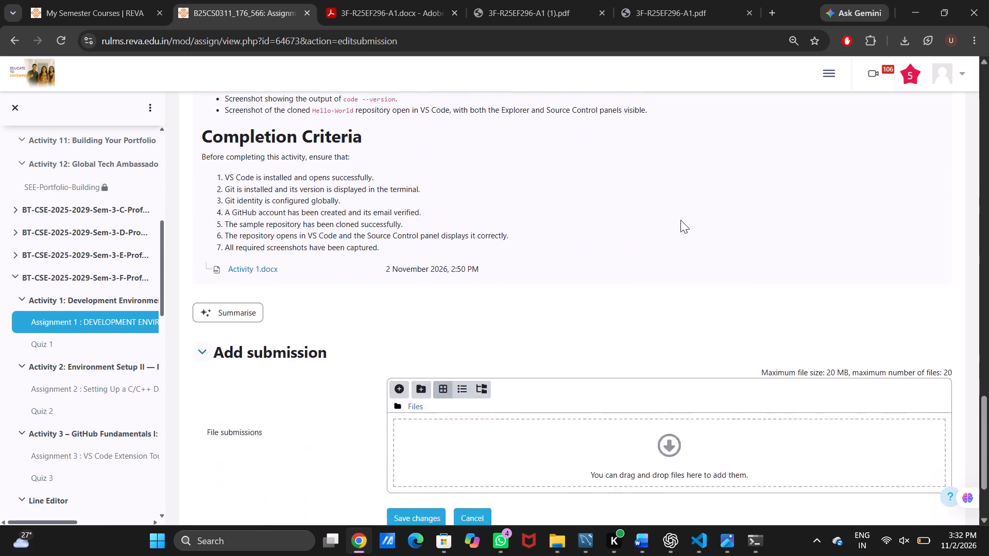
{"action": "scroll", "coordinate": [680, 220], "scroll_direction": "down", "scroll_amount": 3}
{"action": "left_click", "coordinate": [903, 34]}
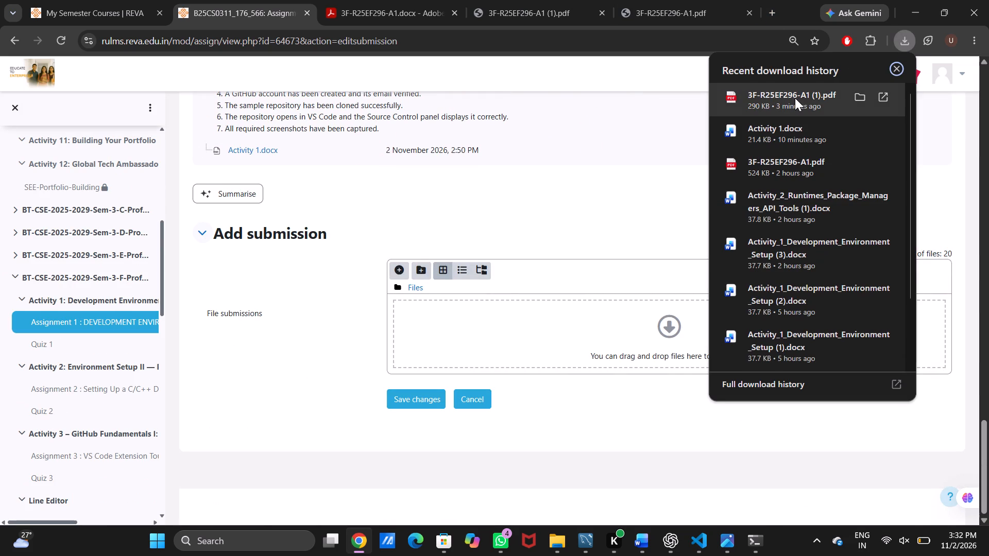
{"action": "left_click_drag", "start_coordinate": [795, 98], "coordinate": [506, 317]}
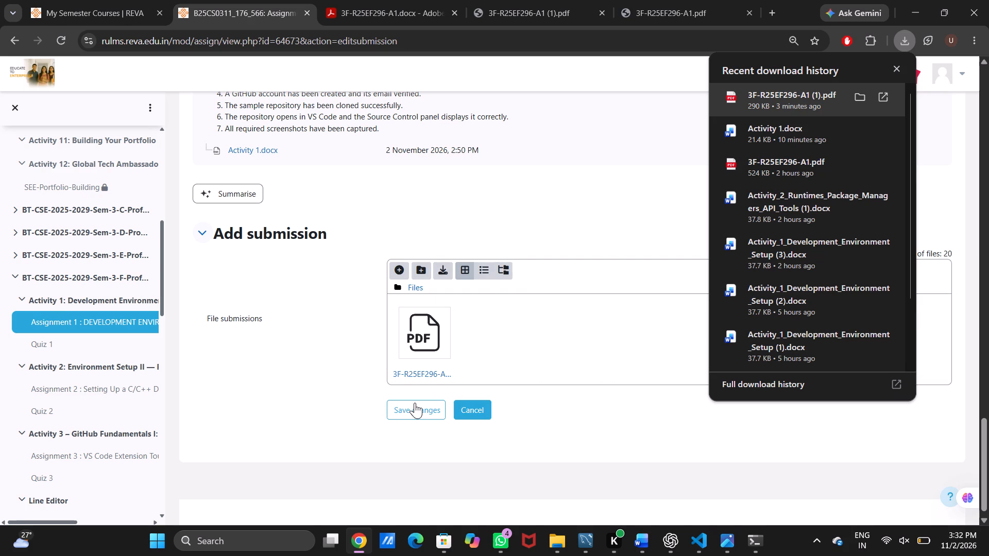
{"action": "left_click", "coordinate": [415, 403]}
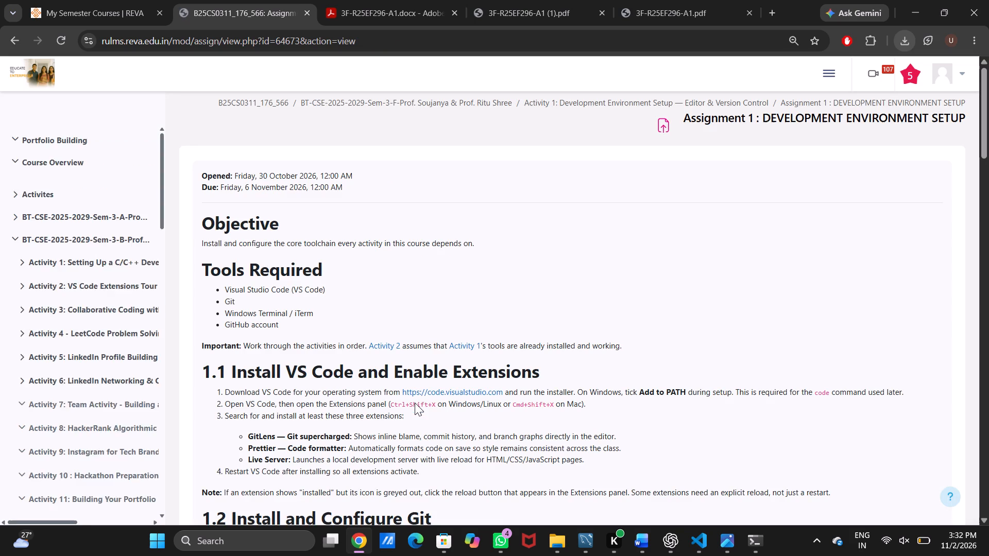
{"action": "scroll", "coordinate": [415, 403], "scroll_direction": "down", "scroll_amount": 5}
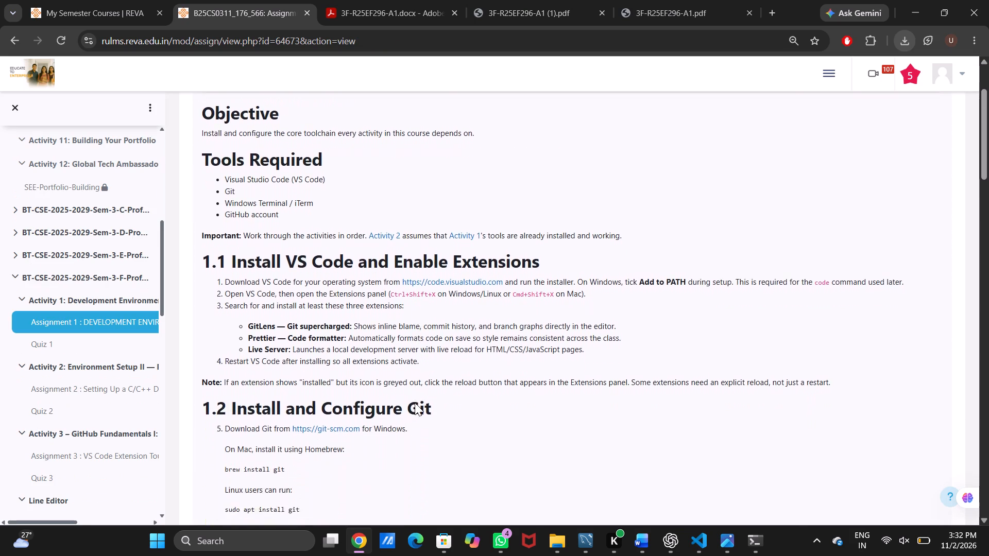
{"action": "scroll", "coordinate": [415, 403], "scroll_direction": "down", "scroll_amount": 7}
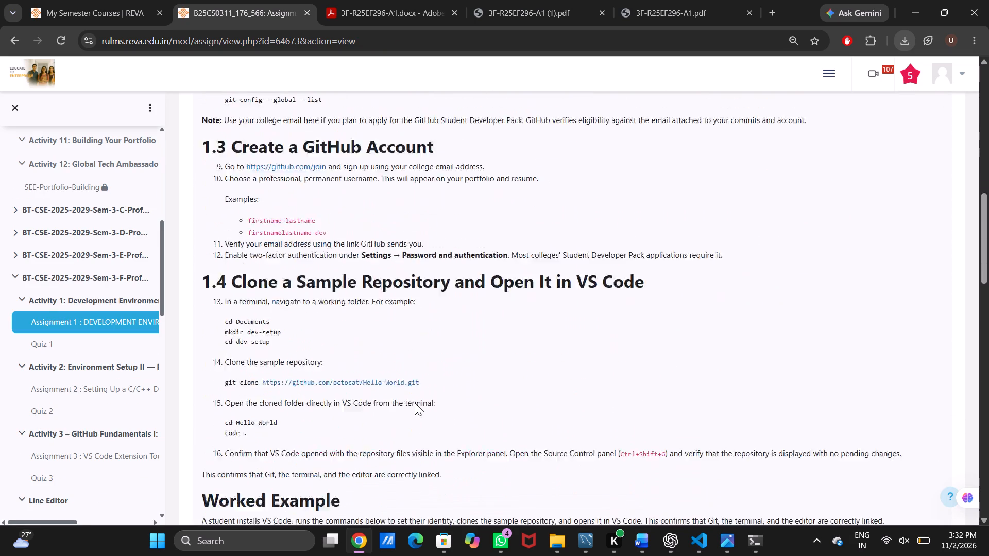
{"action": "scroll", "coordinate": [415, 403], "scroll_direction": "down", "scroll_amount": 7}
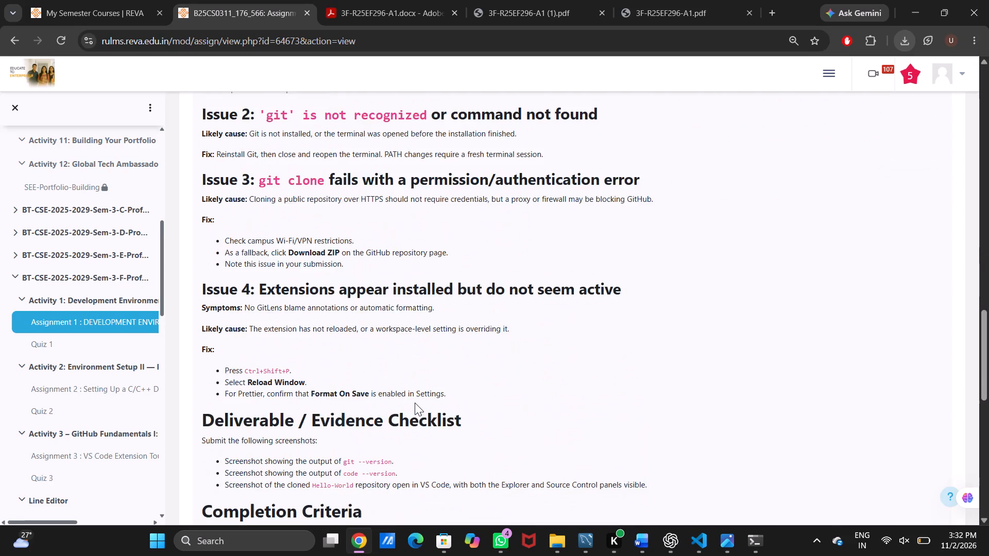
{"action": "scroll", "coordinate": [415, 403], "scroll_direction": "down", "scroll_amount": 6}
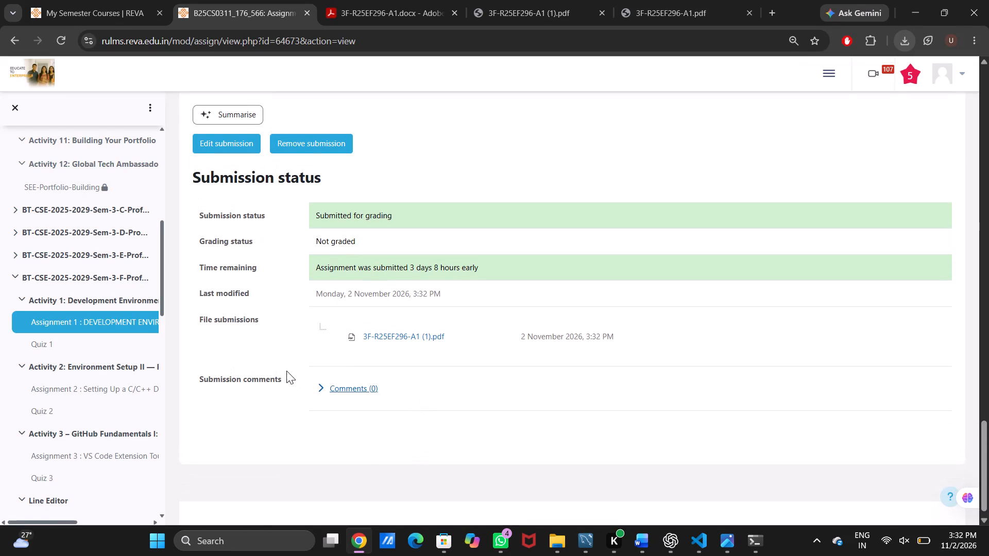
Open Assignment 2 on setting up a C/C++ environment and read its instructions from the Learning Objectives to the Verification Checklist.
{"action": "left_click", "coordinate": [99, 386]}
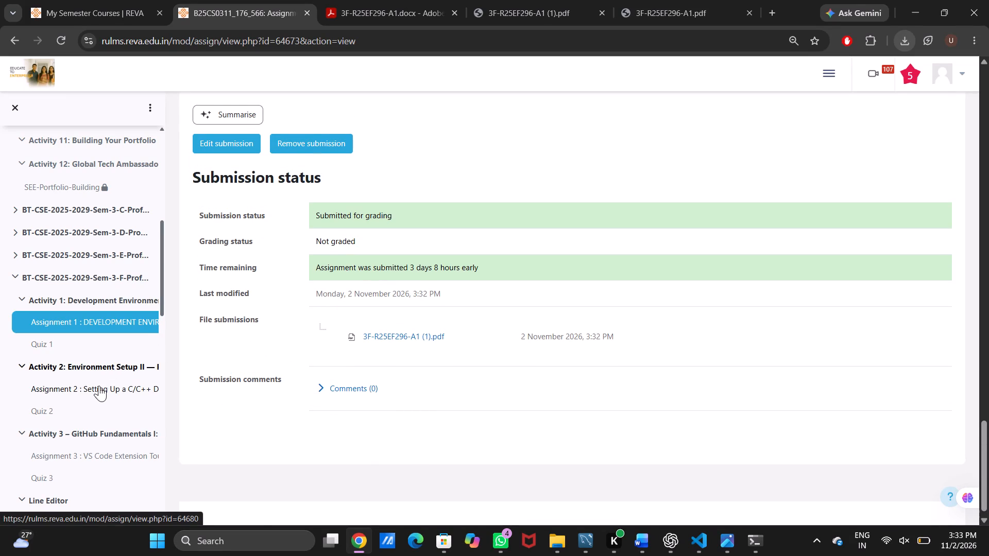
{"action": "scroll", "coordinate": [366, 363], "scroll_direction": "down", "scroll_amount": 1}
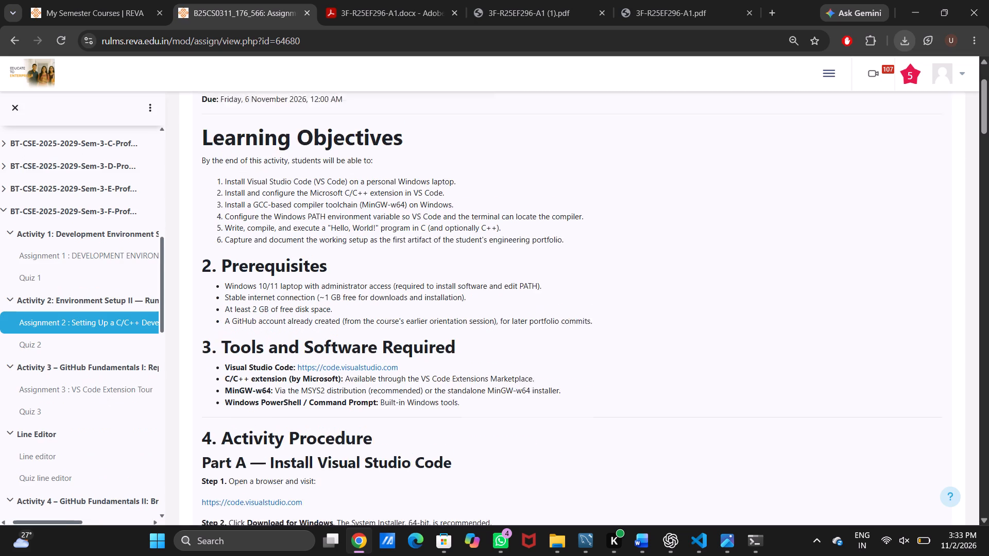
{"action": "scroll", "coordinate": [366, 363], "scroll_direction": "down", "scroll_amount": 7}
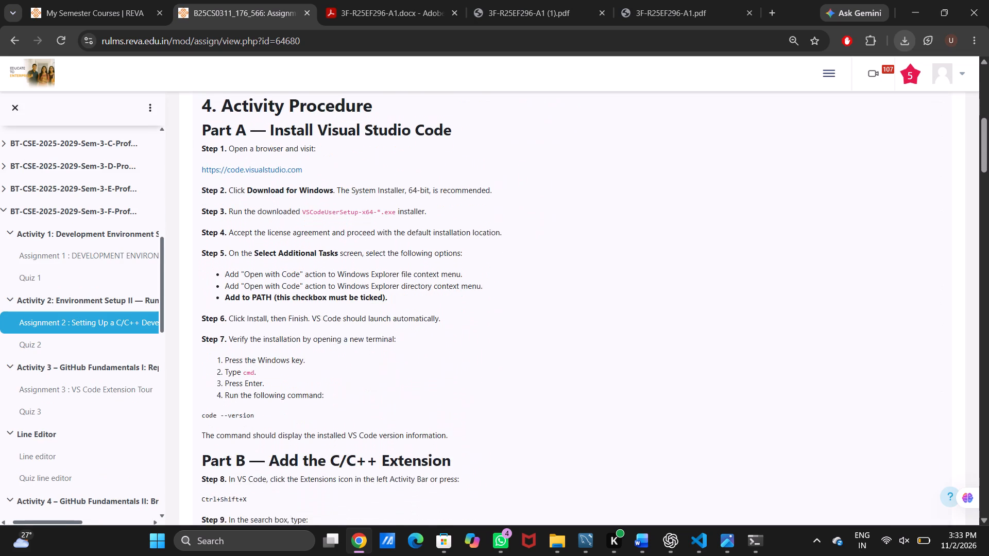
{"action": "scroll", "coordinate": [366, 363], "scroll_direction": "down", "scroll_amount": 6}
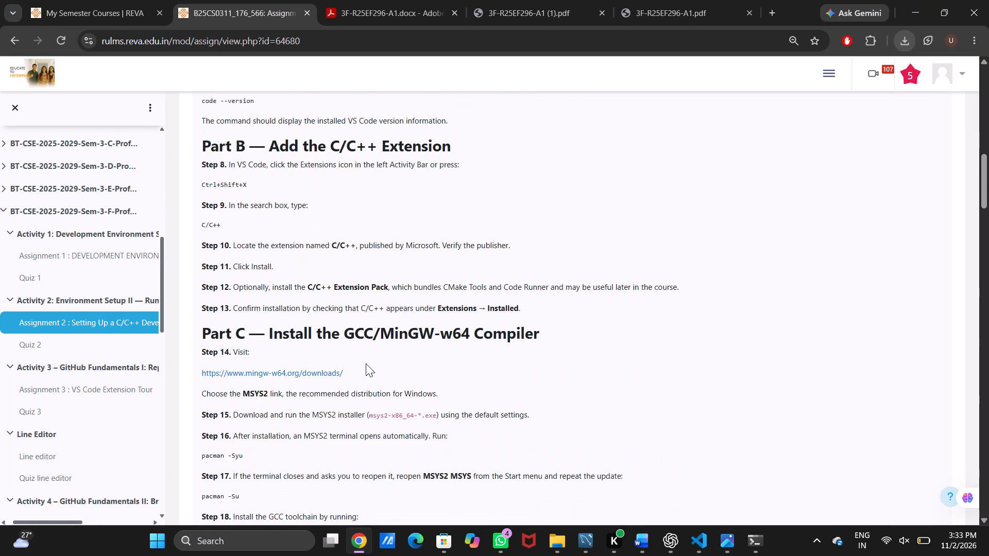
{"action": "scroll", "coordinate": [366, 363], "scroll_direction": "down", "scroll_amount": 7}
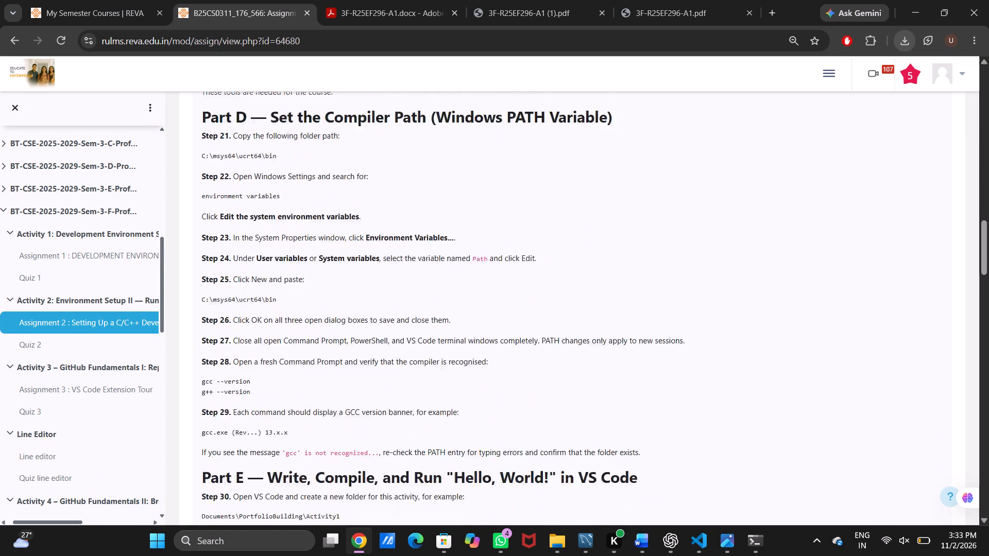
{"action": "scroll", "coordinate": [366, 363], "scroll_direction": "down", "scroll_amount": 8}
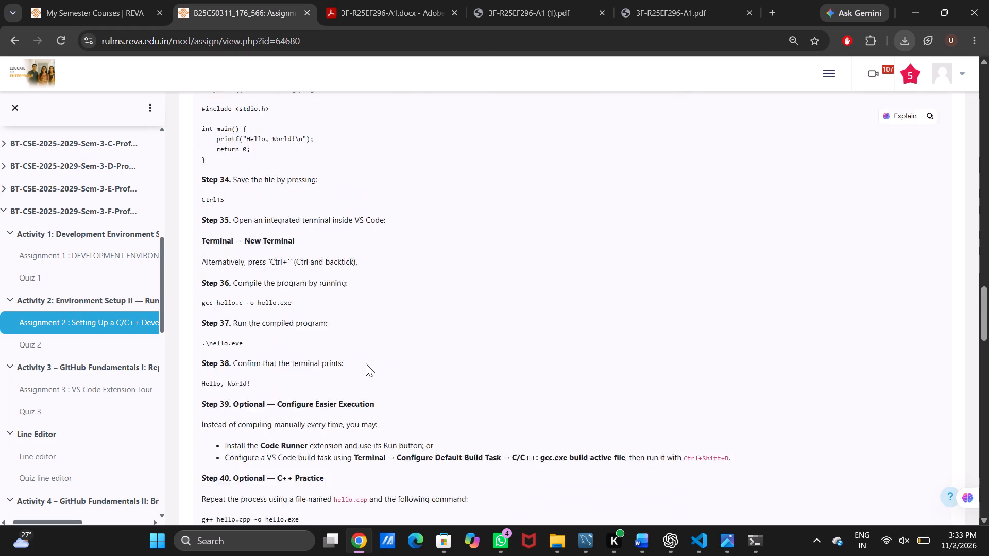
{"action": "scroll", "coordinate": [366, 363], "scroll_direction": "down", "scroll_amount": 5}
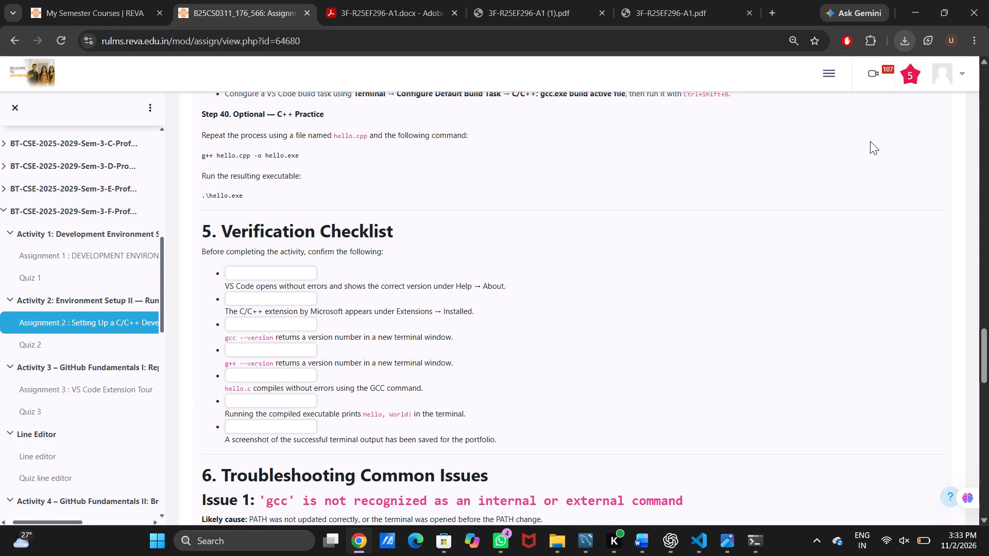
Open the full download history and remove every file entry from it, one after another, until the list is empty.
{"action": "left_click", "coordinate": [905, 36]}
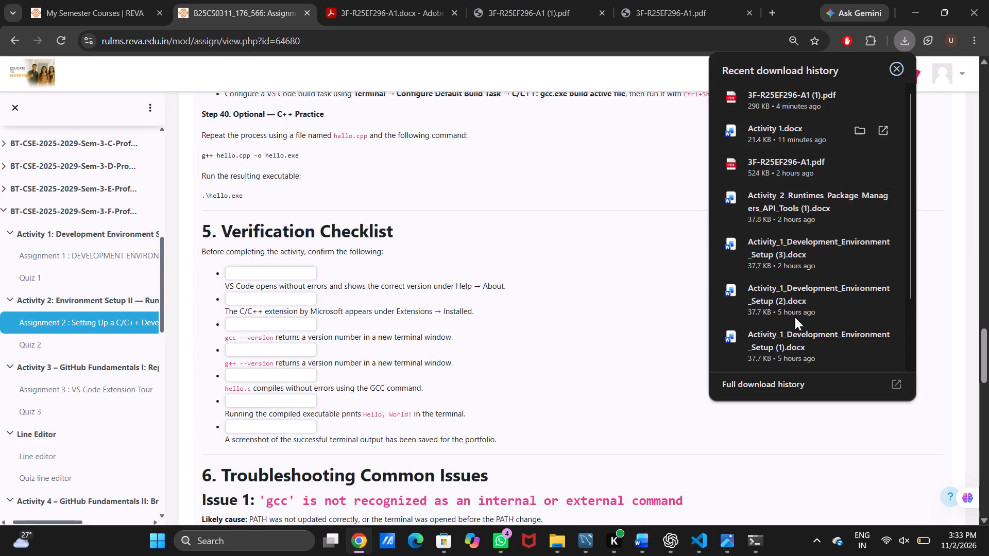
{"action": "left_click", "coordinate": [766, 381]}
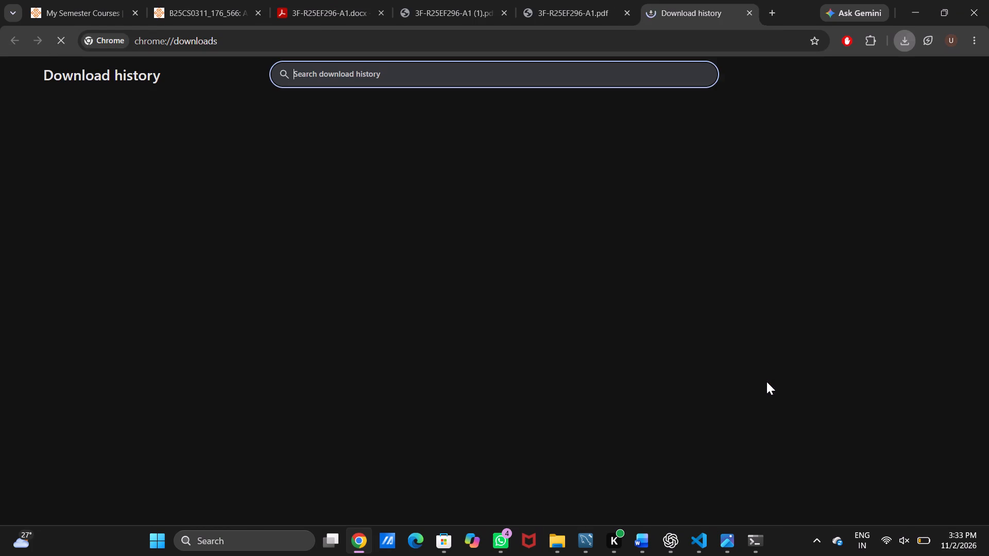
{"action": "left_click", "coordinate": [693, 147]}
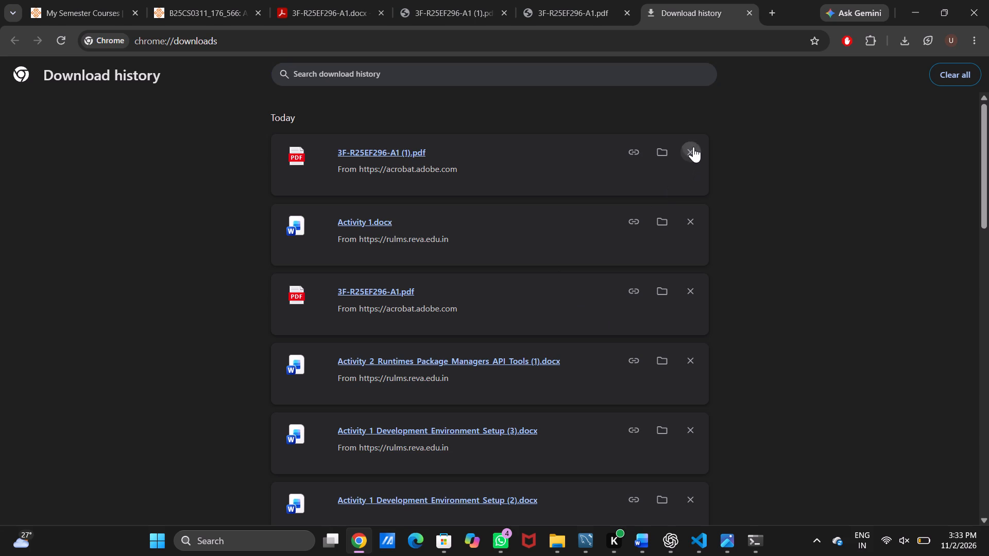
{"action": "left_click", "coordinate": [689, 148]}
{"action": "triple_click", "coordinate": [689, 148]}
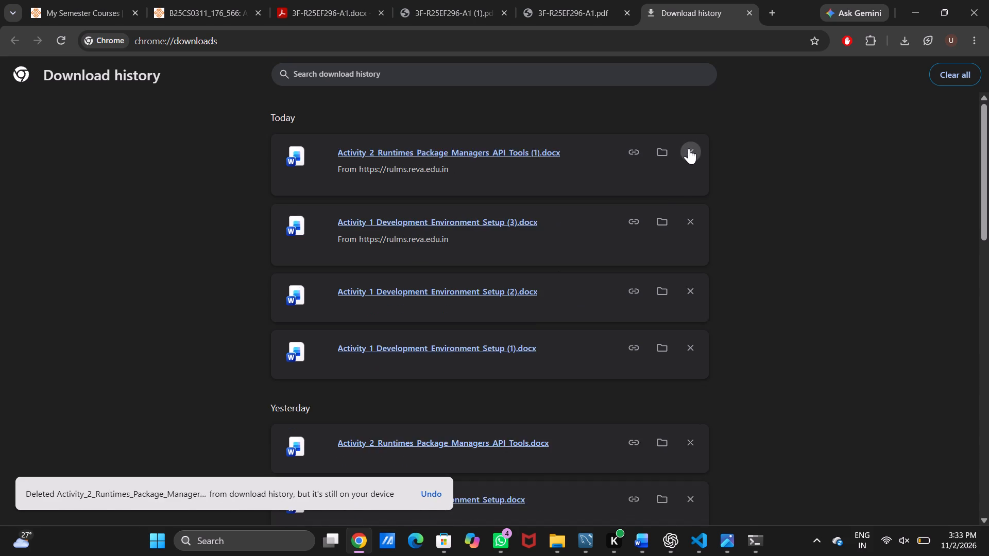
{"action": "triple_click", "coordinate": [689, 148]}
{"action": "triple_click", "coordinate": [689, 148]}
{"action": "triple_click", "coordinate": [689, 148]}
{"action": "triple_click", "coordinate": [689, 148]}
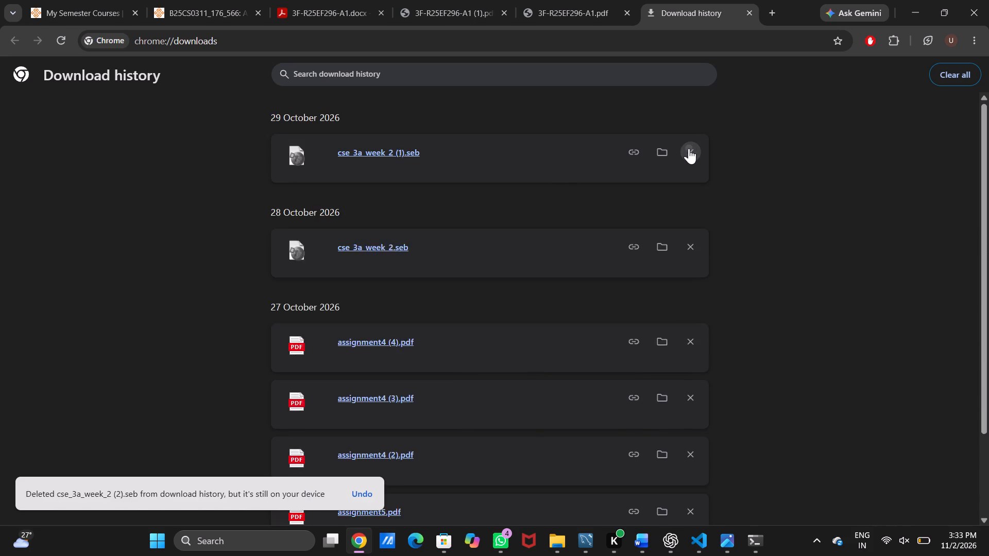
{"action": "triple_click", "coordinate": [689, 148]}
{"action": "triple_click", "coordinate": [689, 148]}
{"action": "left_click", "coordinate": [689, 148]}
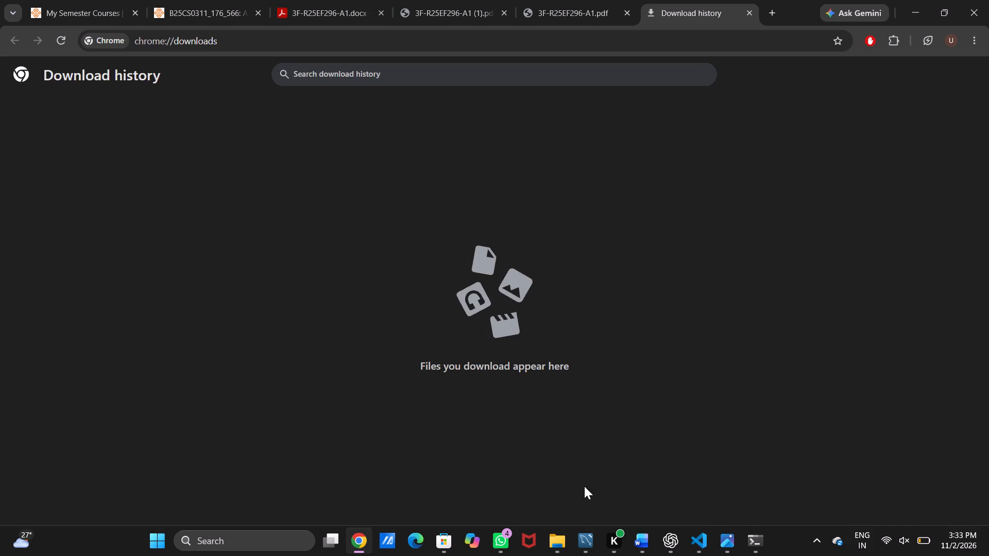